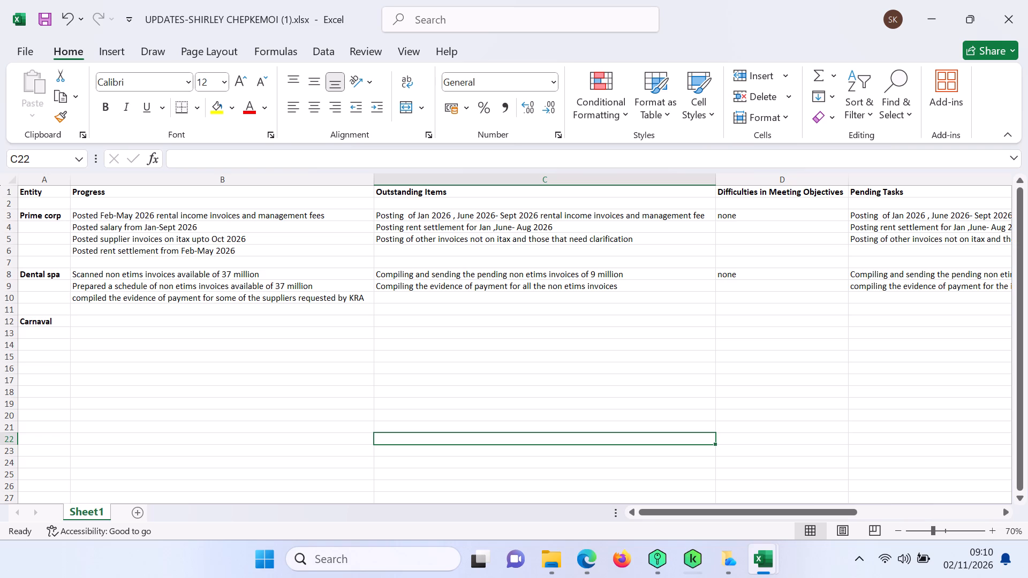
Remove the words "some of" from the Dental spa progress note about compiled evidence of payment in B10.
click(235, 299)
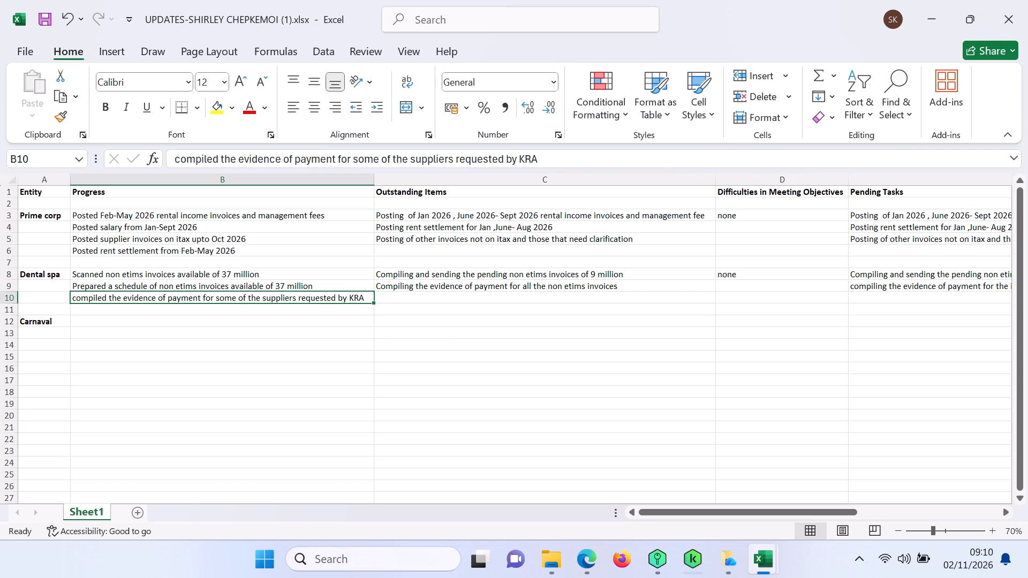
double_click(248, 297)
key(BackSpace)
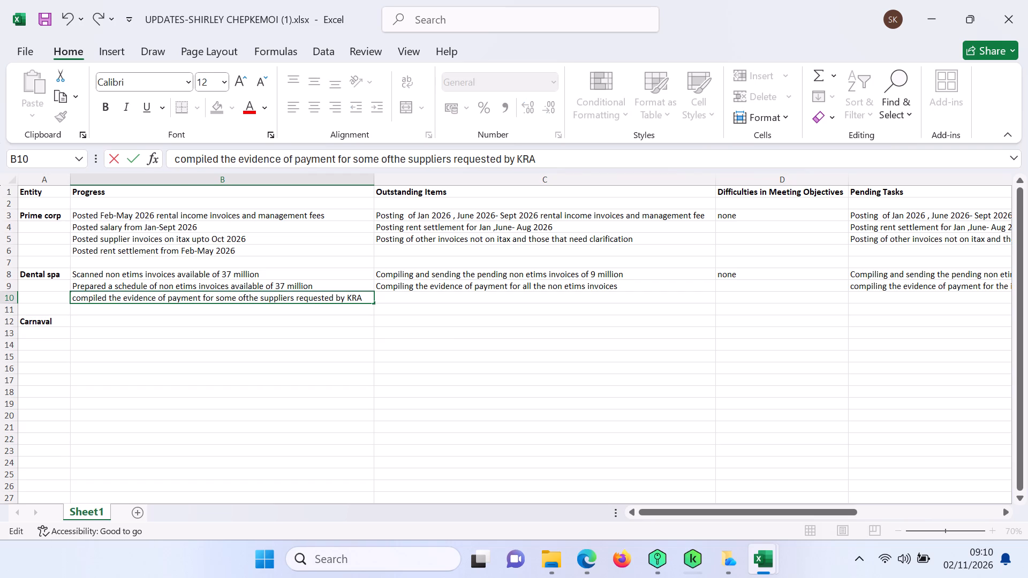
key(BackSpace)
key(BackSpace)
key(BackSpace)
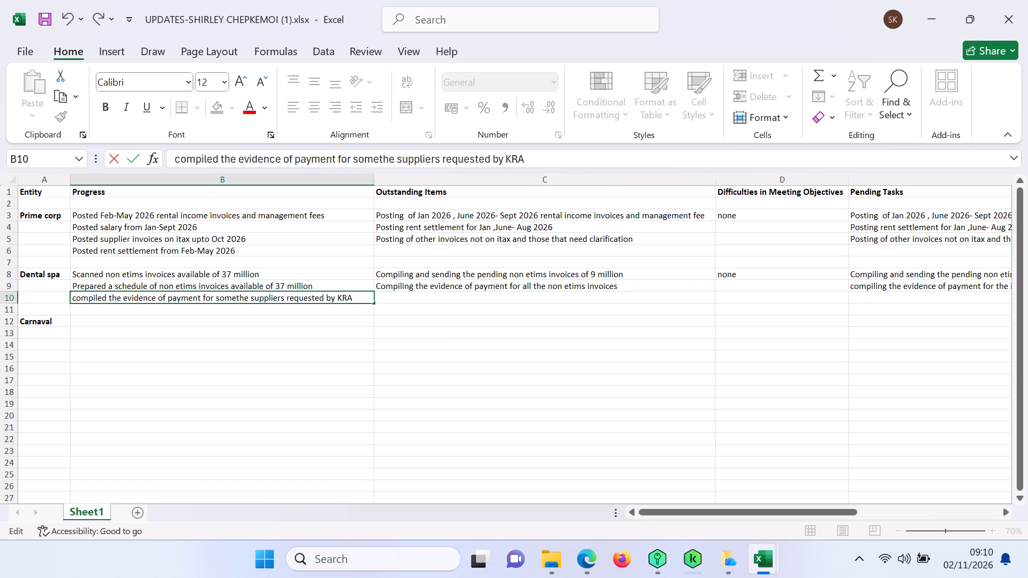
key(BackSpace)
key(BackSpace)
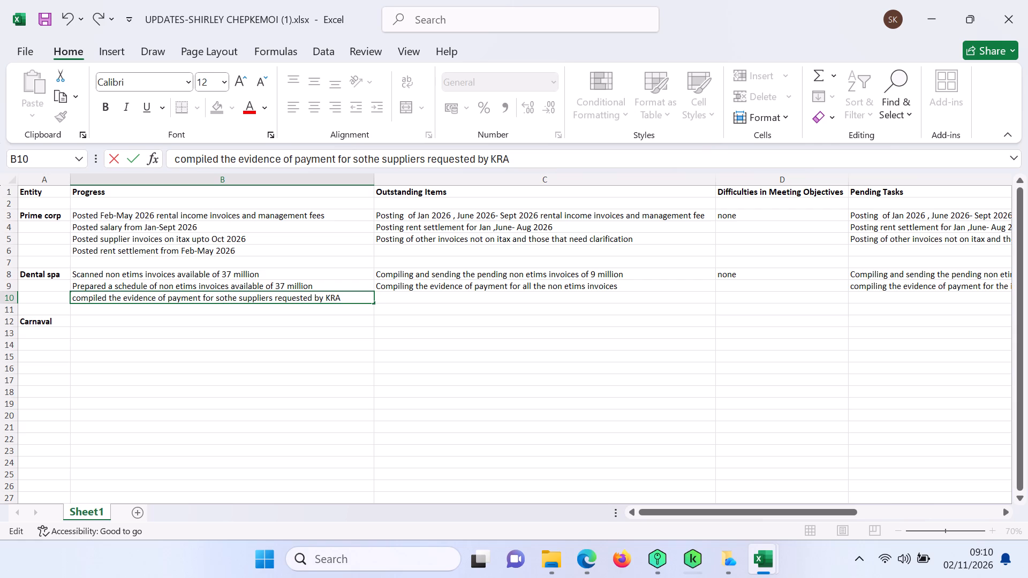
key(BackSpace)
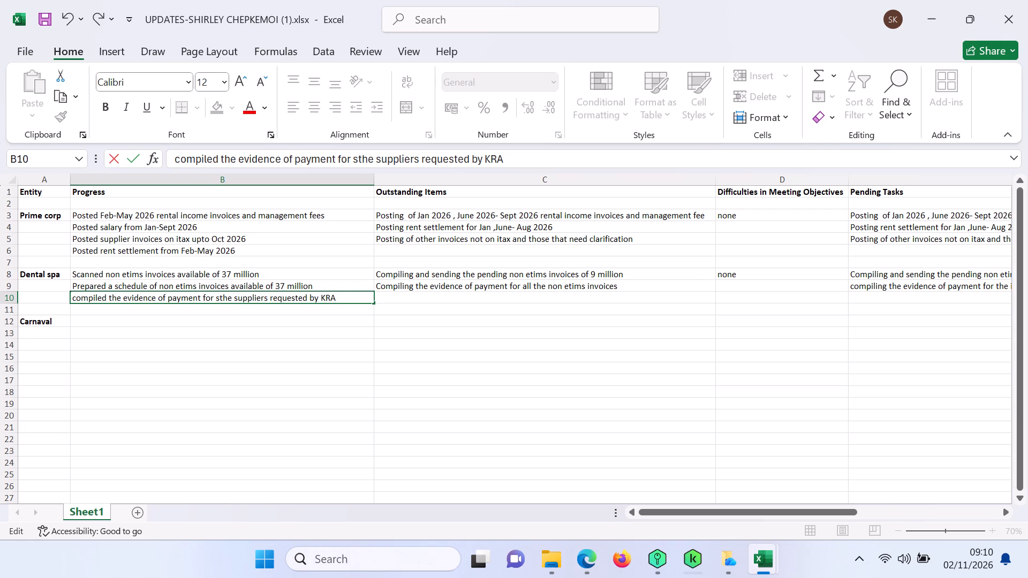
key(BackSpace)
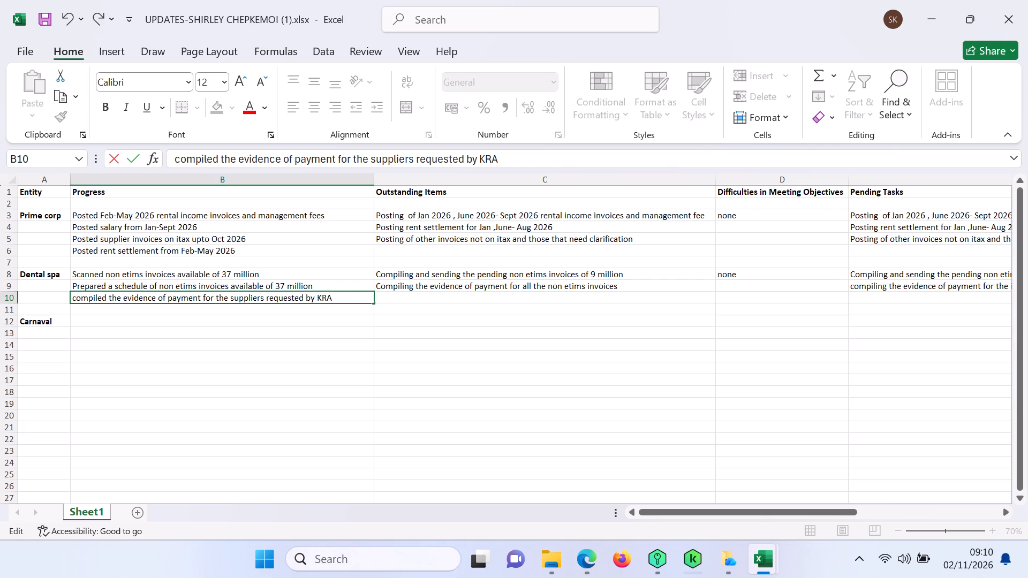
Delete "requested by KRA" so the B10 progress note ends with "for the suppliers".
click(344, 301)
key(BackSpace)
key(BackSpace)
key(BackSpace)
key(BackSpace)
key(BackSpace)
key(BackSpace)
key(BackSpace)
key(BackSpace)
key(BackSpace)
key(BackSpace)
key(BackSpace)
key(BackSpace)
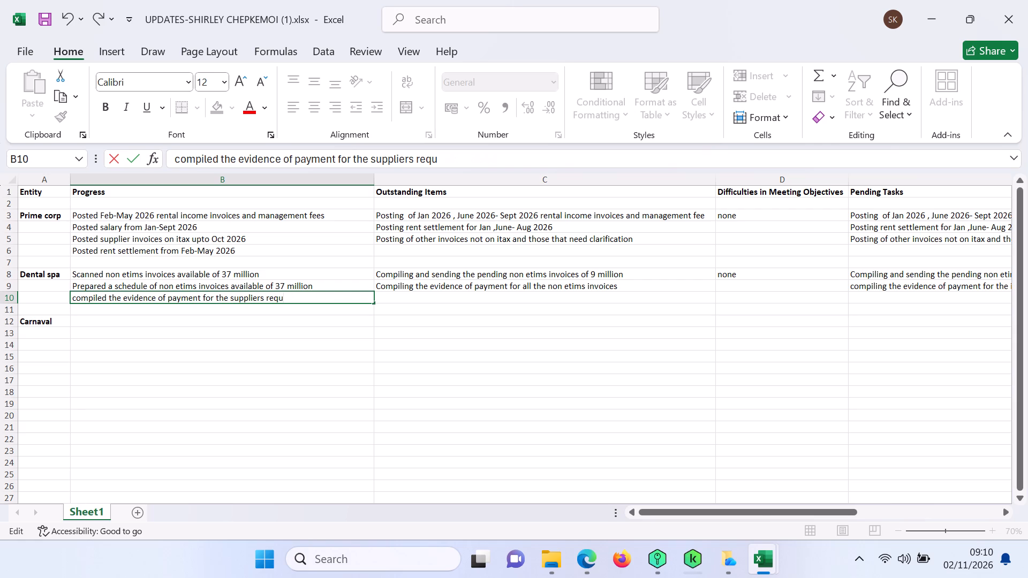
key(BackSpace)
key(BackSpace)
key(BackSpace)
key(BackSpace)
Set the amount of pending non etims invoices in Dental spa's first outstanding item, C8, to 5 million.
click(475, 276)
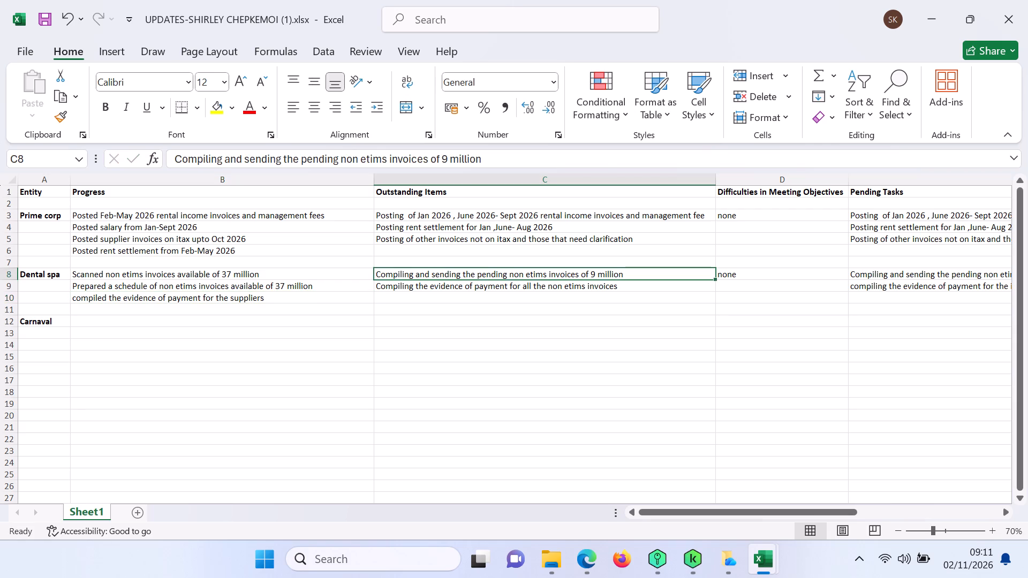
double_click(597, 270)
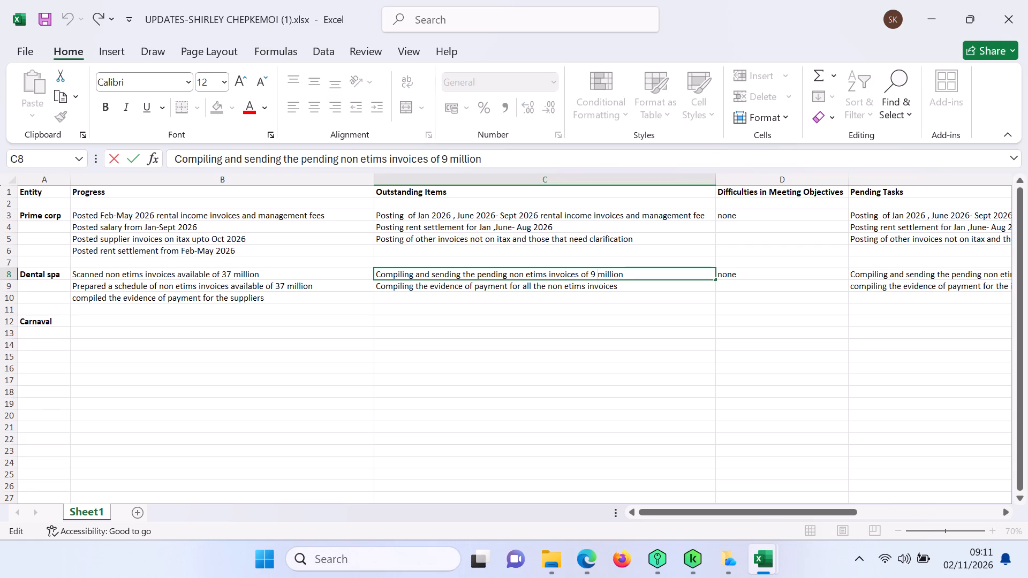
click(594, 272)
key(BackSpace)
key(5)
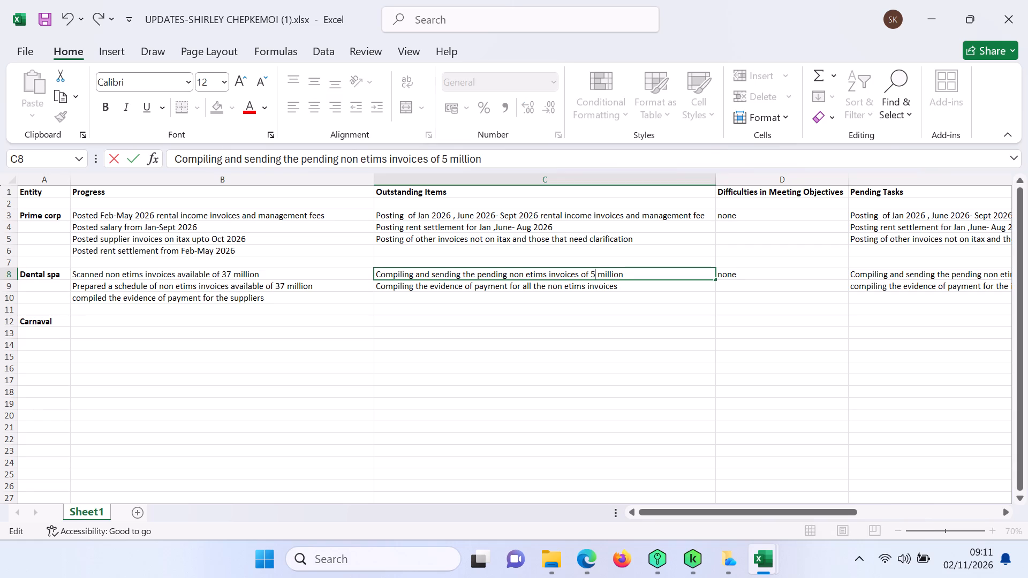
Reword Dental spa's second outstanding item in C9 to "Compiling the evidence of payment for the 5million non etims invoices".
click(534, 286)
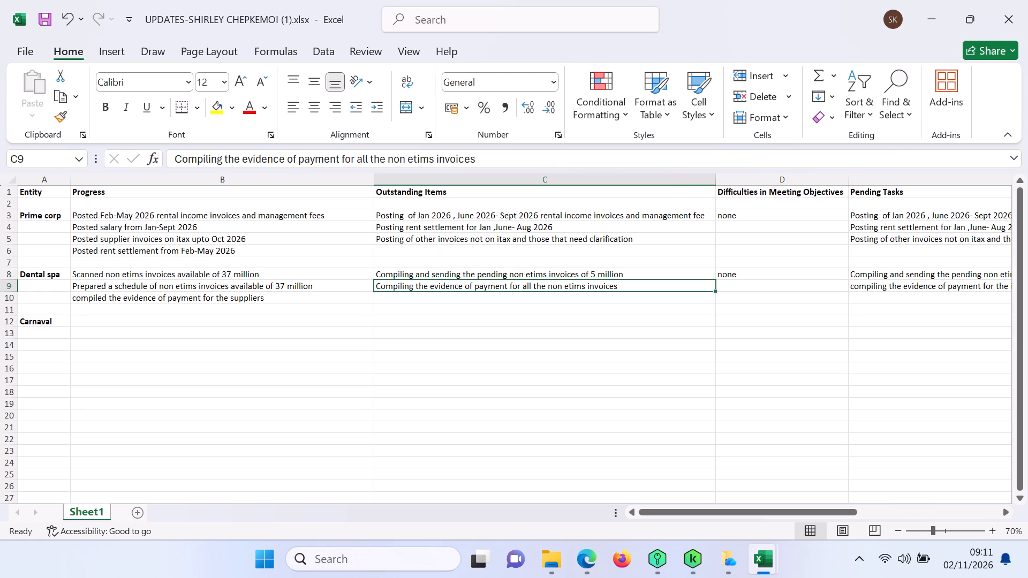
triple_click(531, 284)
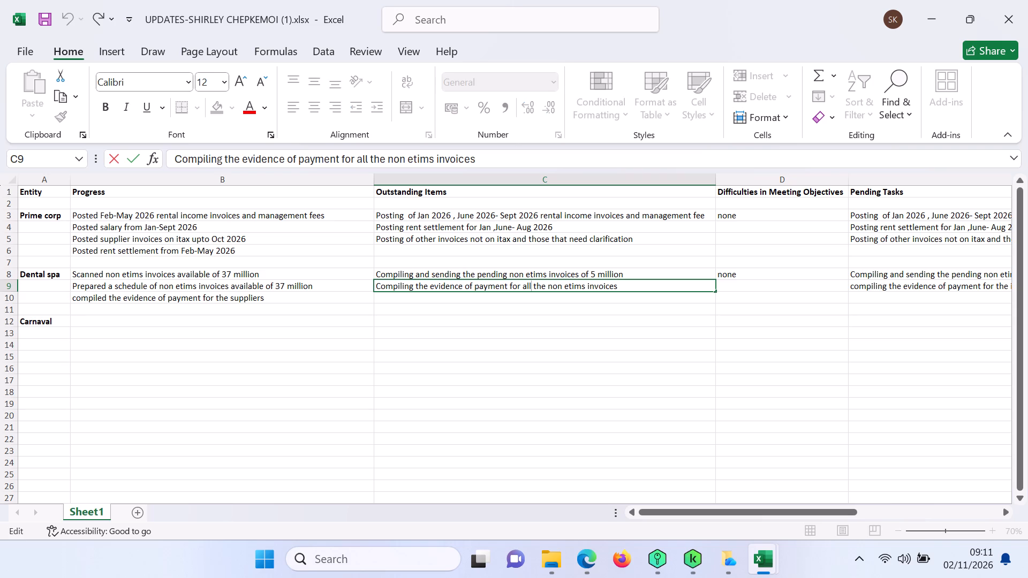
key(BackSpace)
key(BackSpace)
key(BackSpace)
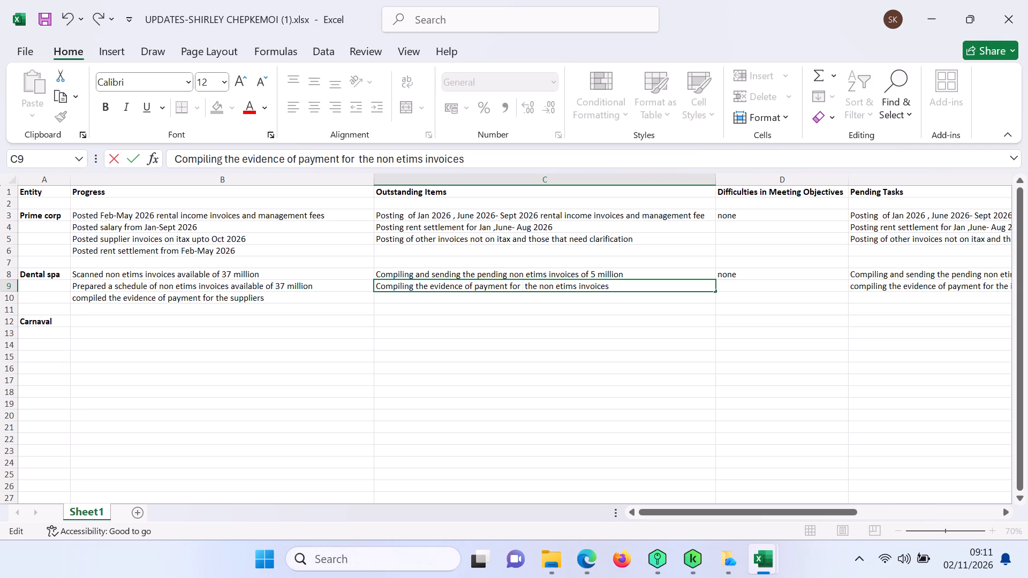
key(5)
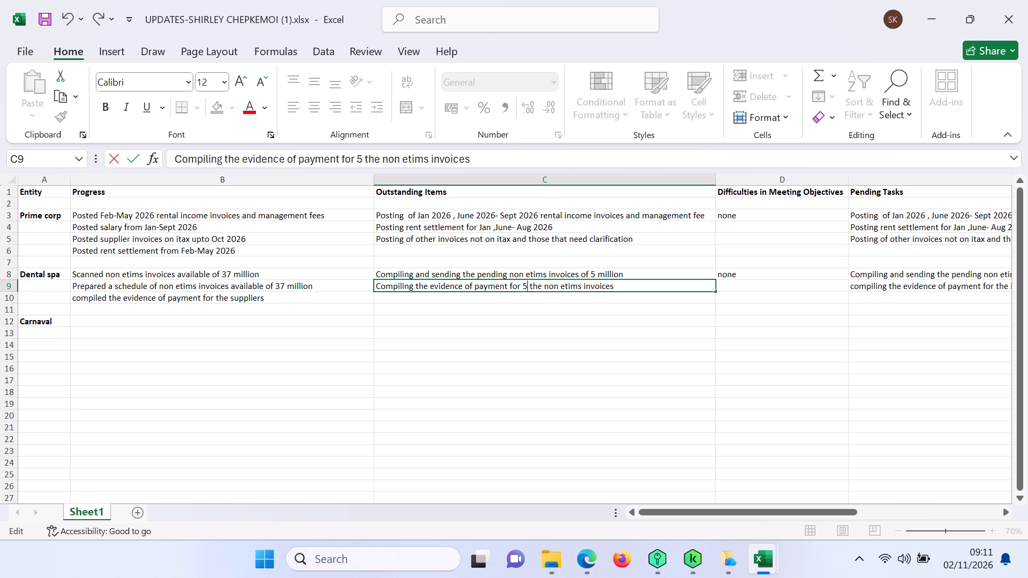
key(BackSpace)
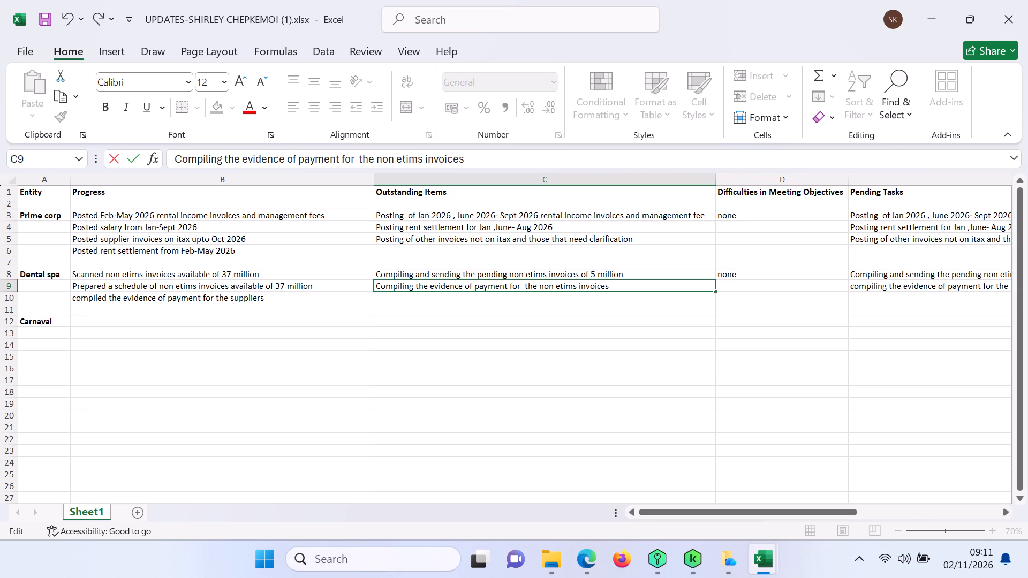
click(538, 285)
key(space)
key(5)
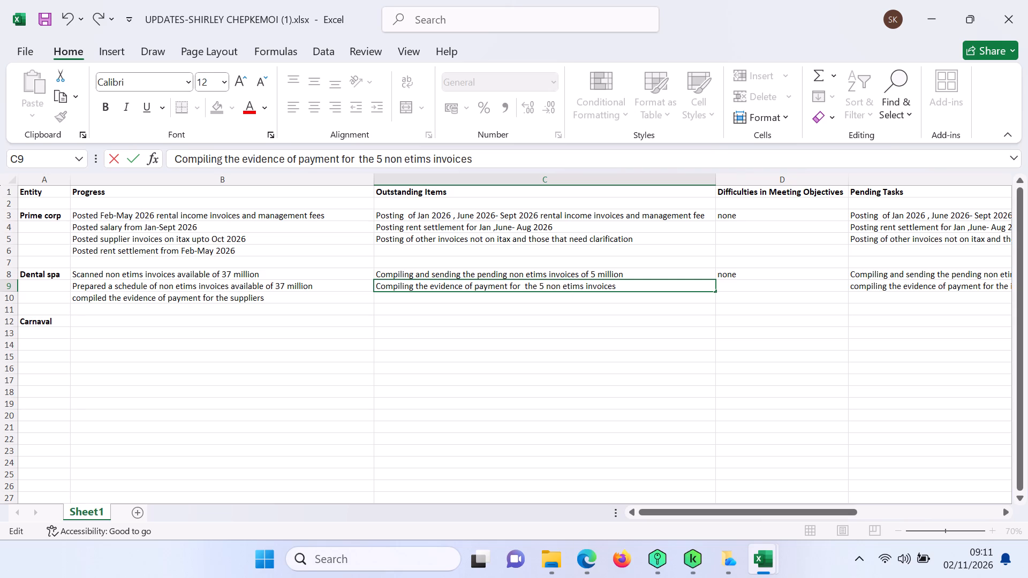
key(m)
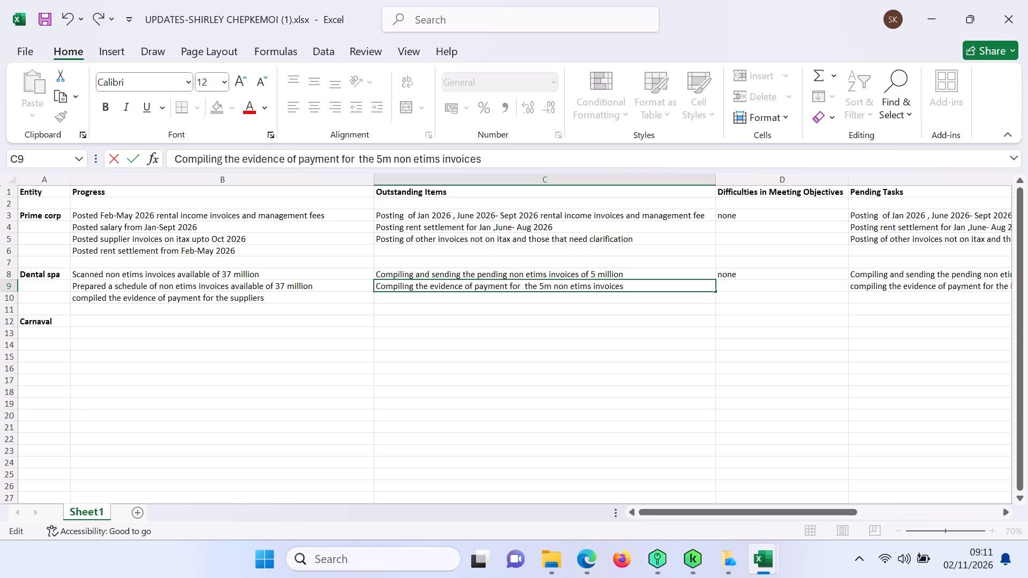
text(illion)
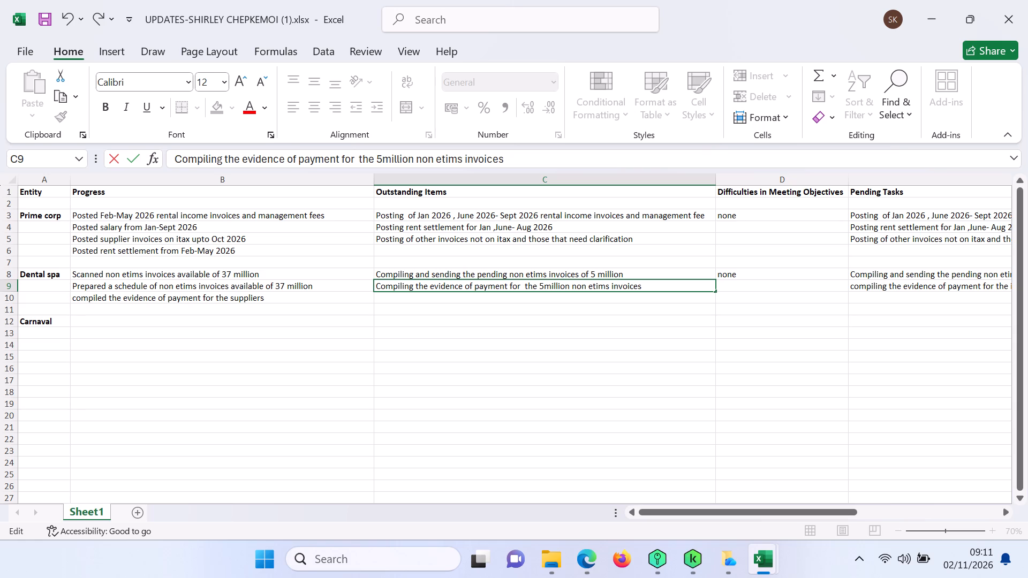
click(806, 397)
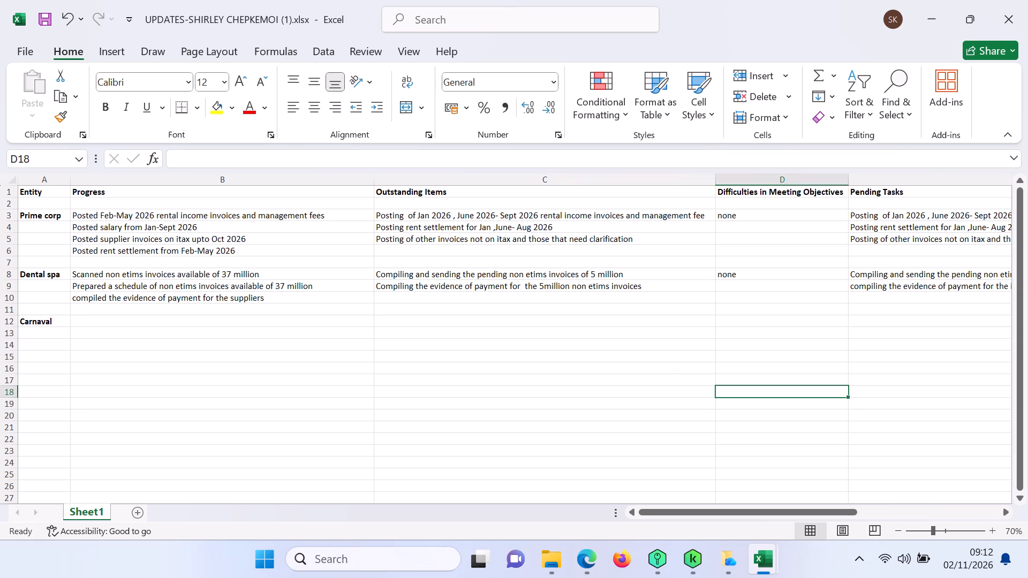
Copy both Dental spa outstanding items from C8:C9 into the Pending Tasks column starting at E8.
click(486, 277)
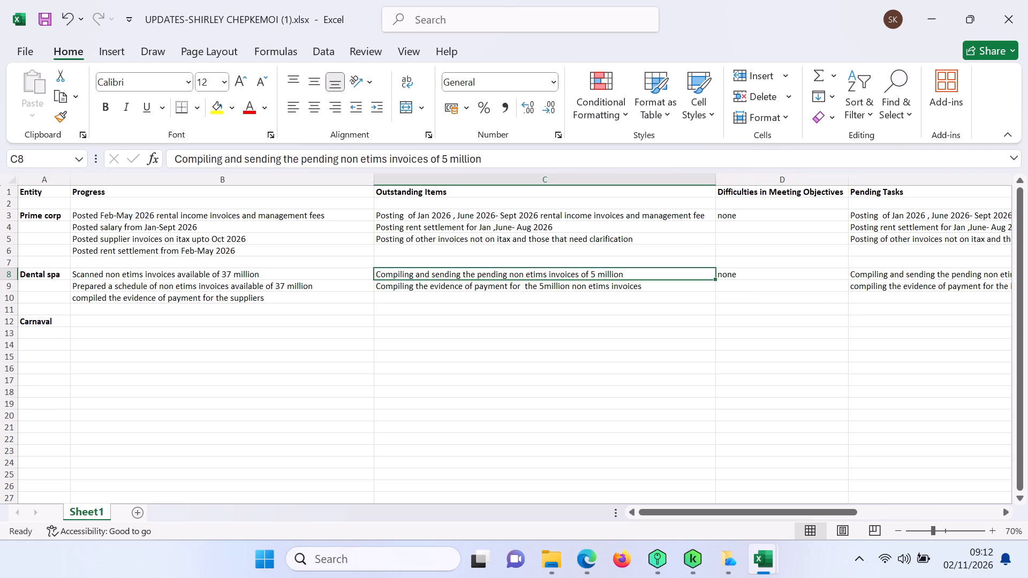
key(ctrl+shift+Down)
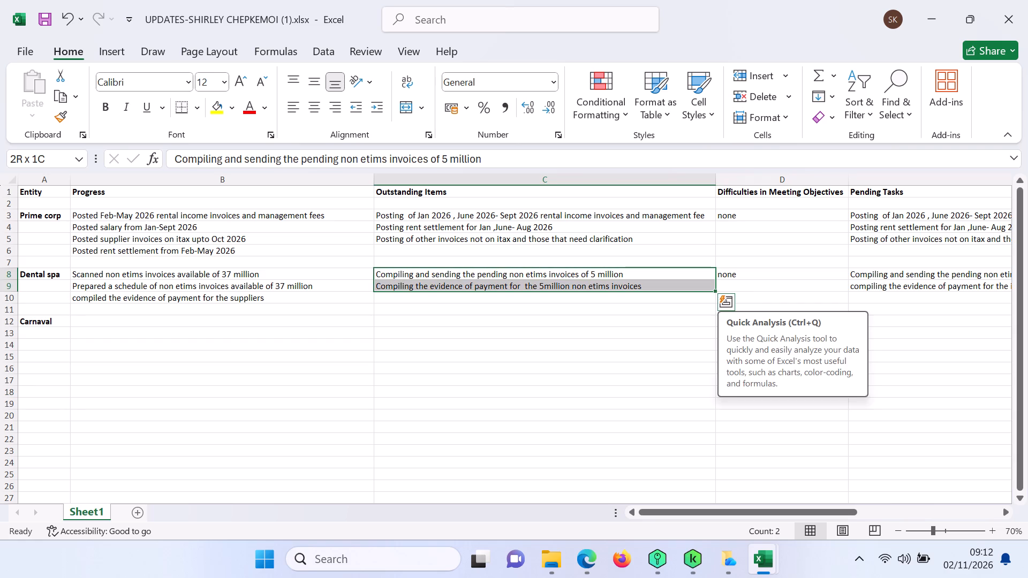
key(ctrl+c)
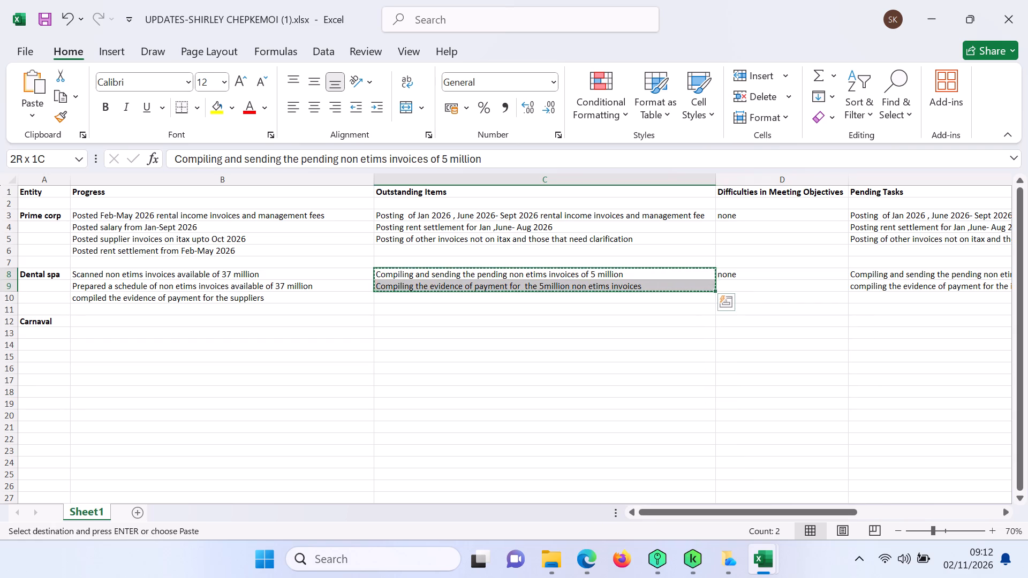
click(865, 276)
key(ctrl+v)
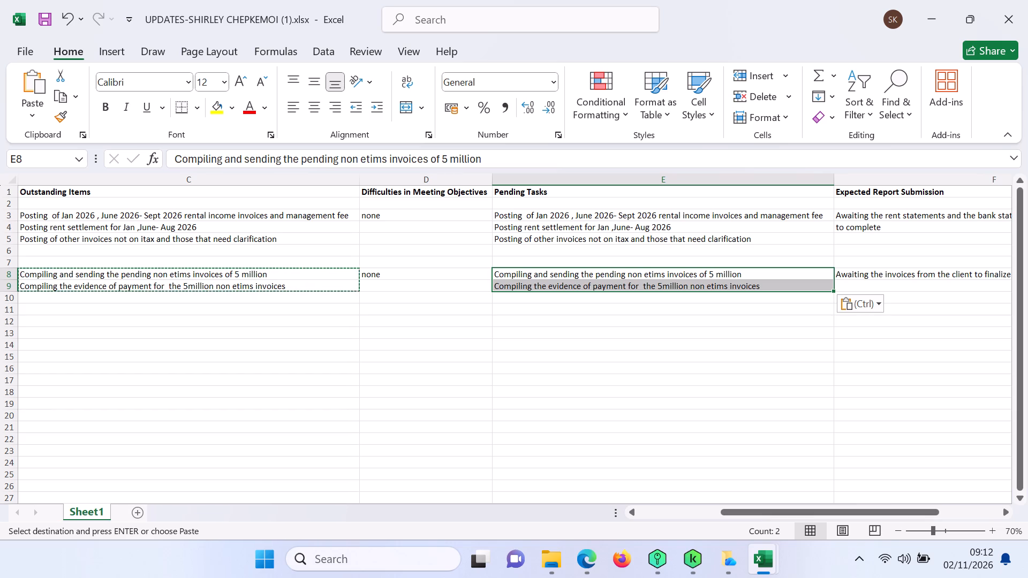
Enter "Scanned and prepared a schedule" as the start of Carnaval's progress note in B12.
triple_click(631, 512)
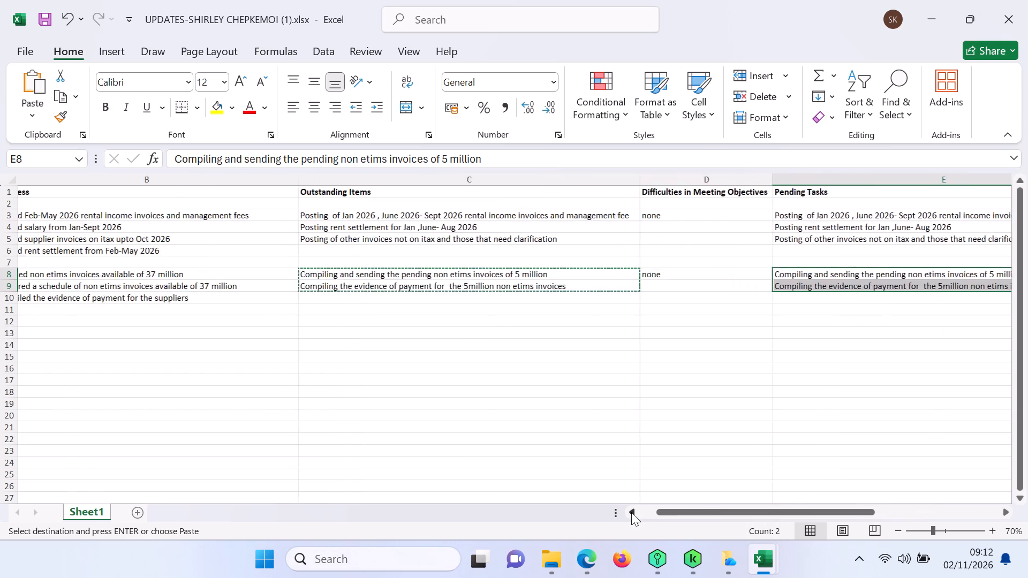
click(631, 512)
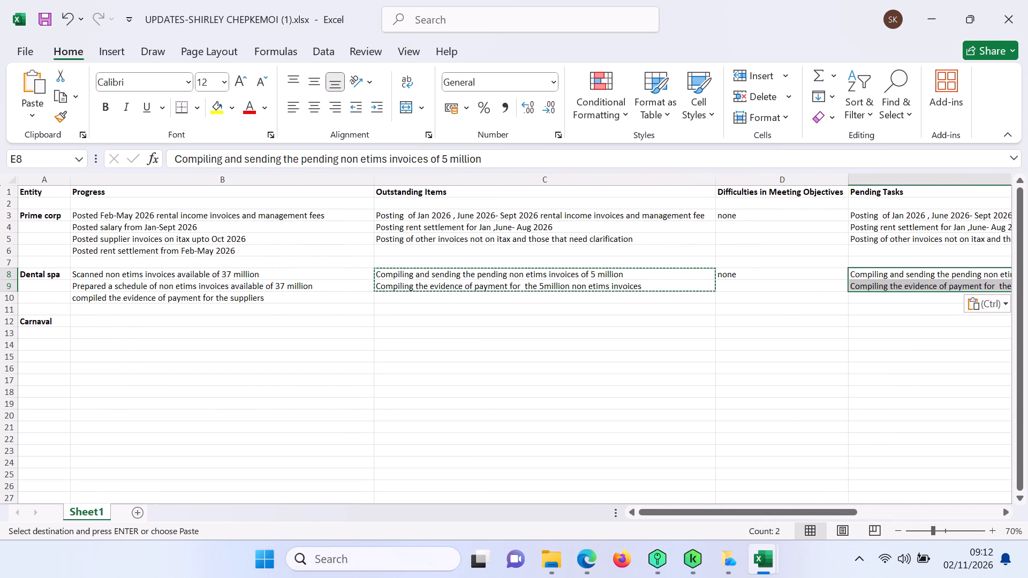
click(95, 324)
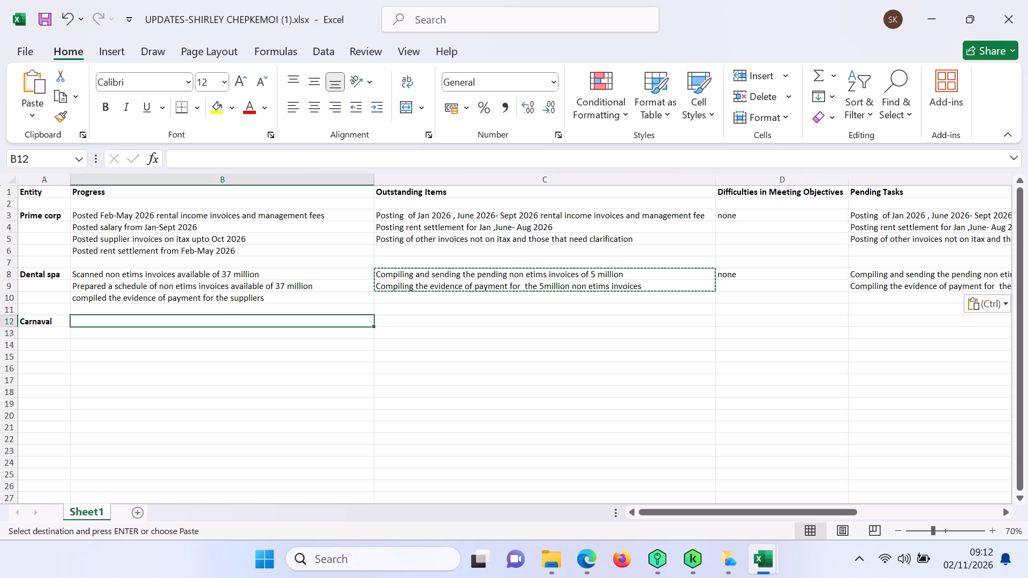
text(sca)
key(n)
key(BackSpace)
key(BackSpace)
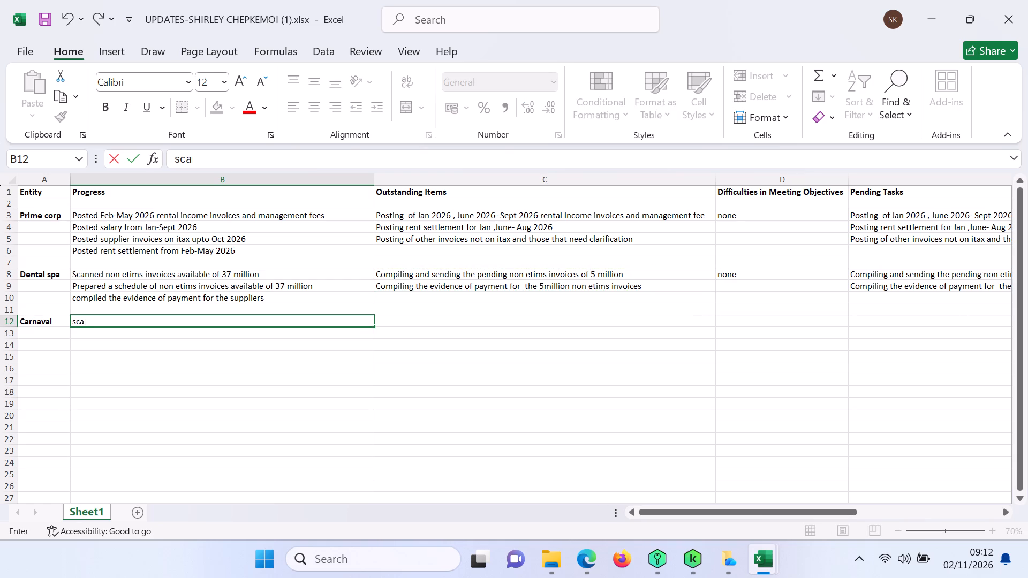
key(BackSpace)
key(BackSpace)
text(Scanned and)
key(space)
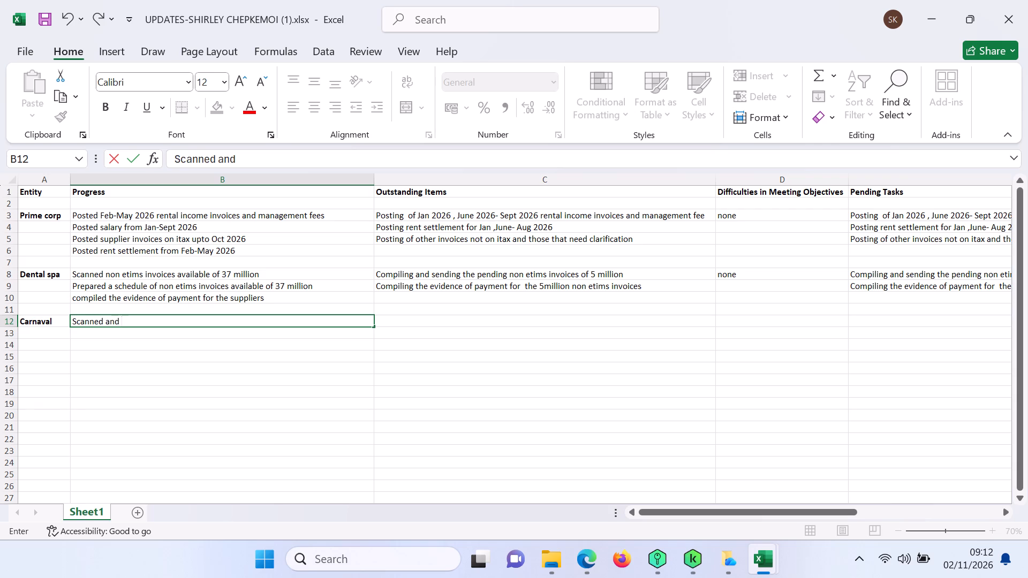
text(prepared)
key(space)
text(a s)
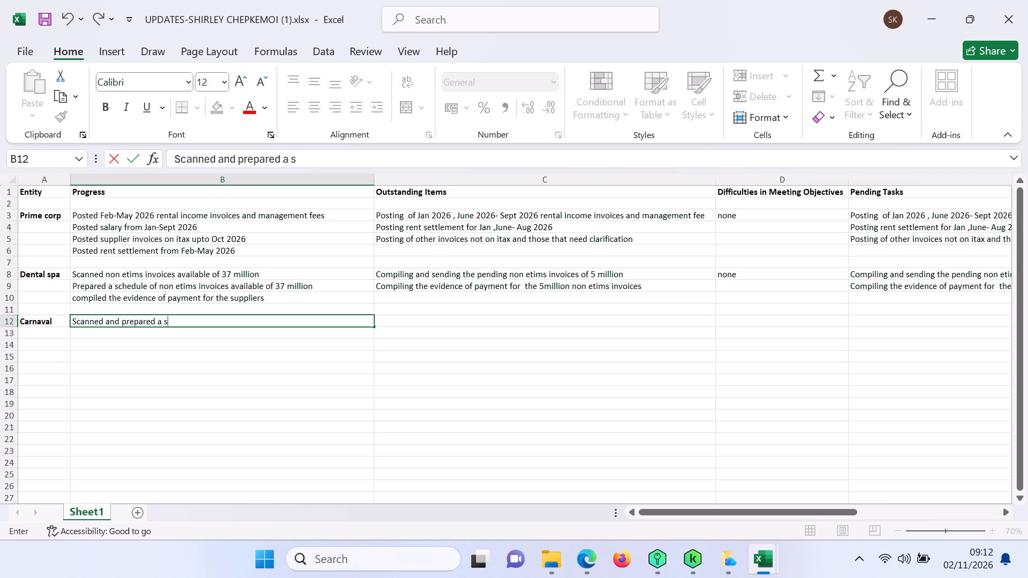
text(chedul)
key(e)
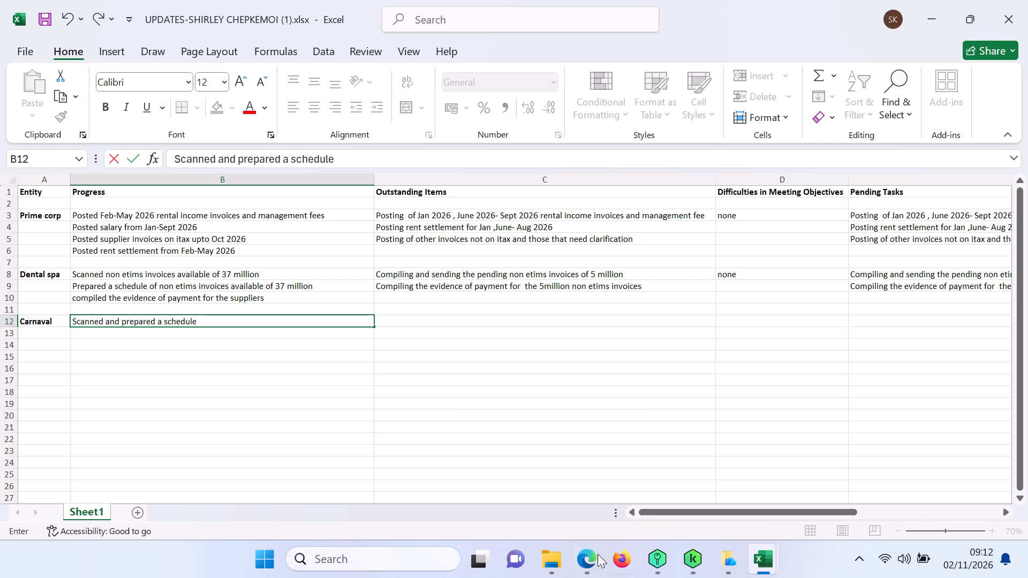
Switch to File Explorer and on to the Zoho Mail Sent folder in the browser.
click(548, 572)
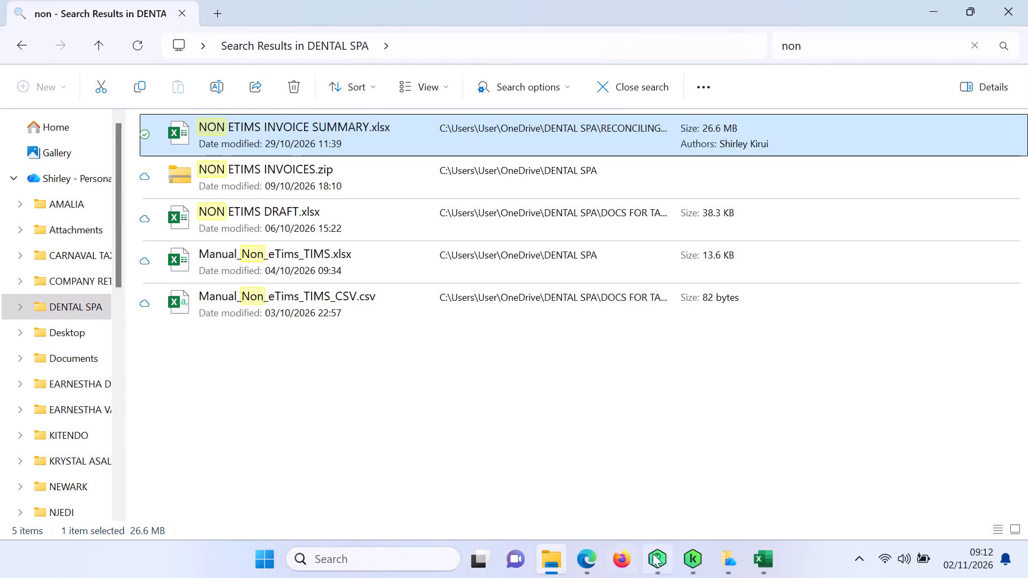
click(592, 564)
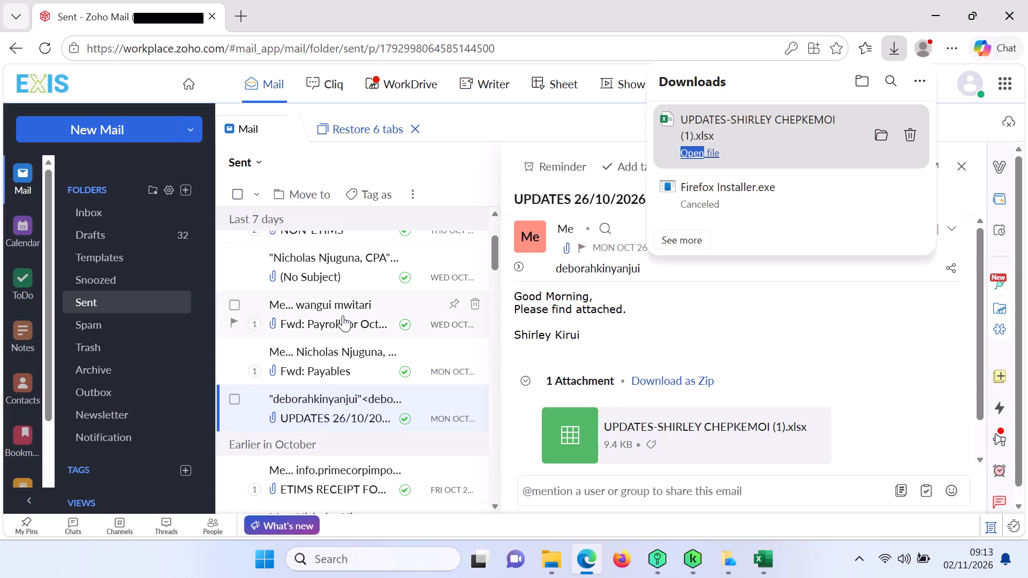
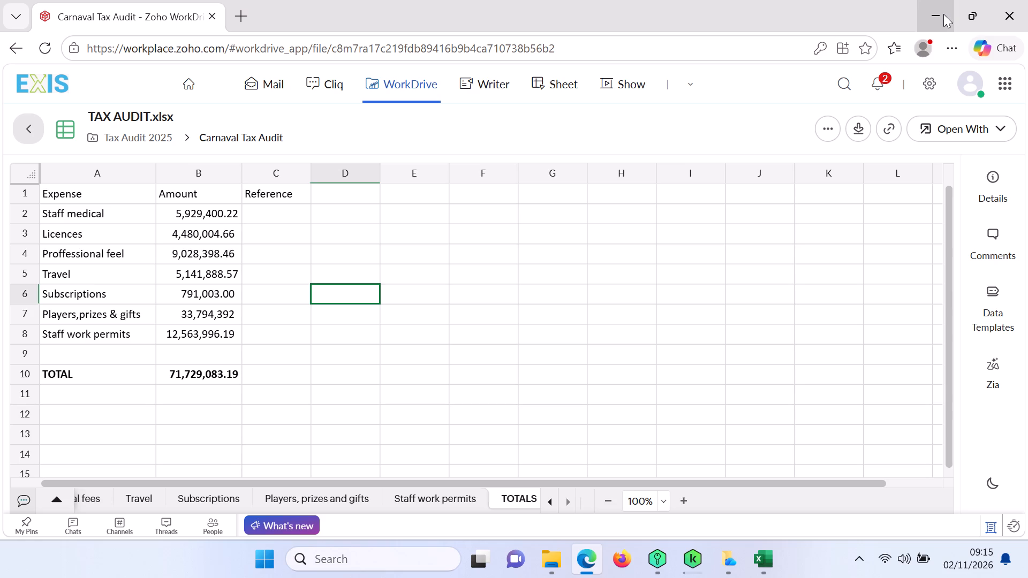
Return to the Excel report and complete Carnaval's progress note in B12 as "Scanned and prepared a schedule 71 million of the non etims invoices".
click(943, 14)
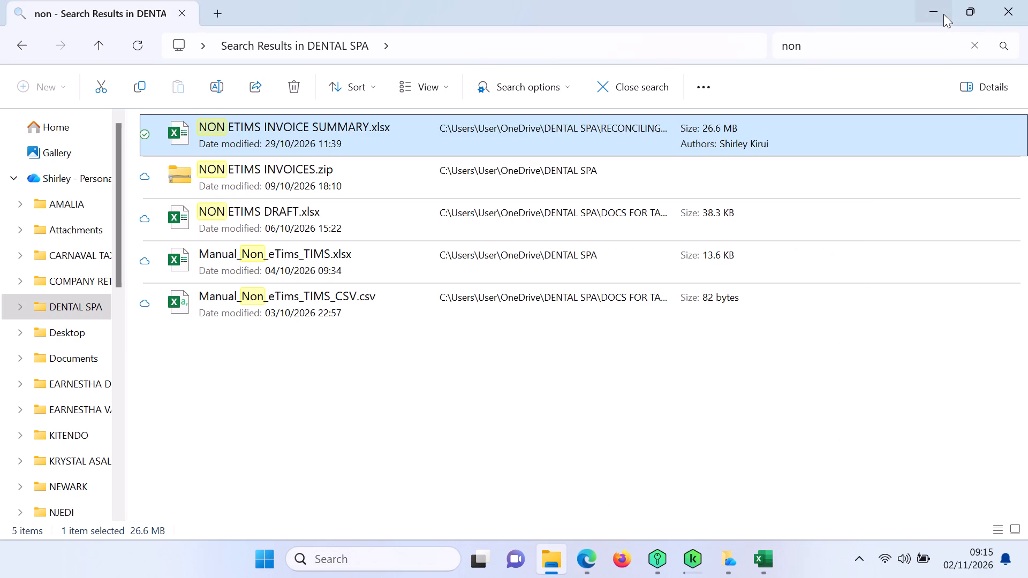
click(943, 14)
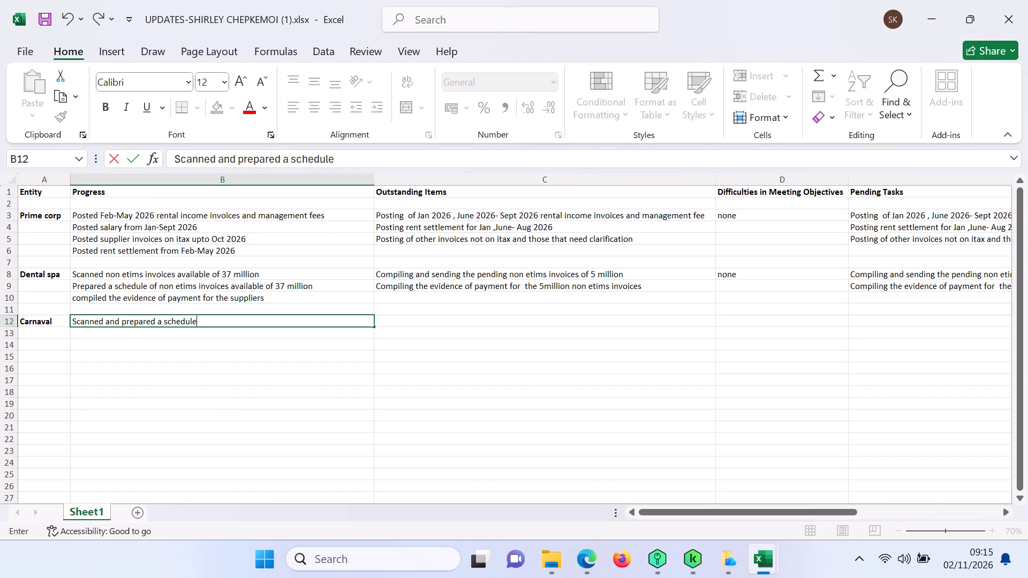
key(space)
text(71)
key(space)
text(million)
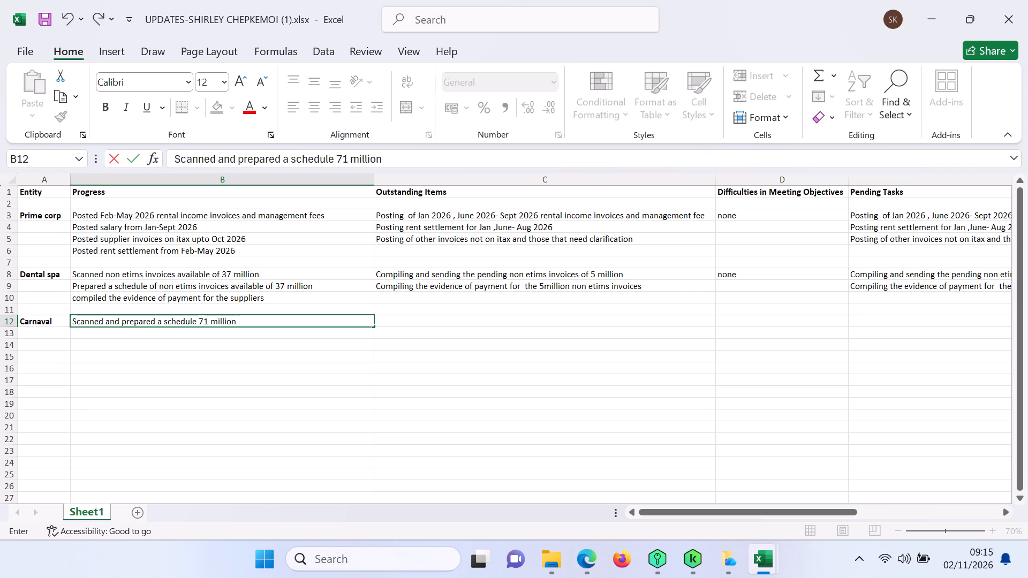
key(space)
text(of)
key(space)
text(th)
text(e no)
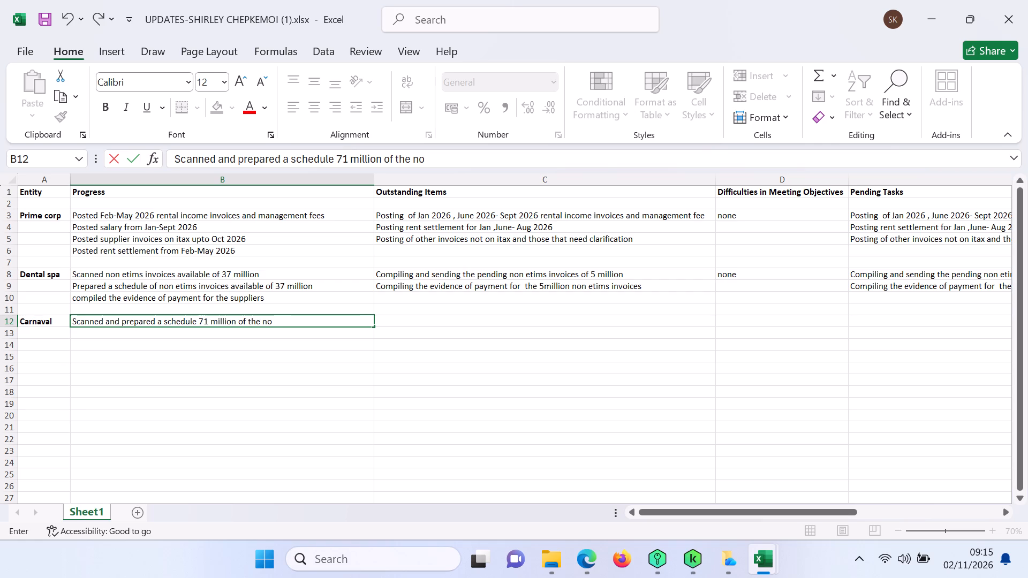
text(n etin)
key(BackSpace)
text(ms)
key(space)
text(invoices)
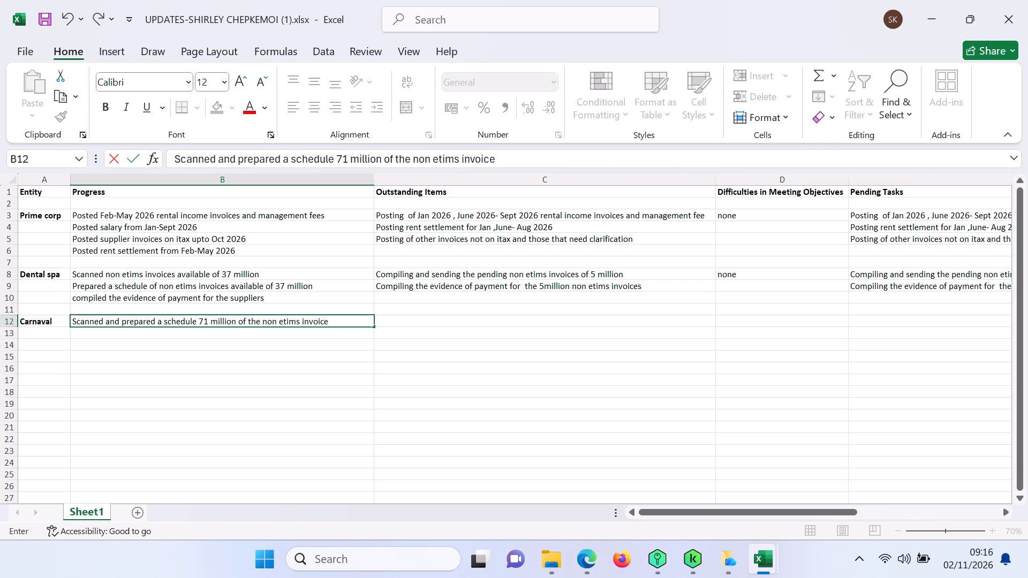
Enter "compiling the remaining amount" as Carnaval's outstanding item in C12.
click(411, 324)
text(compiling the re)
text(maining)
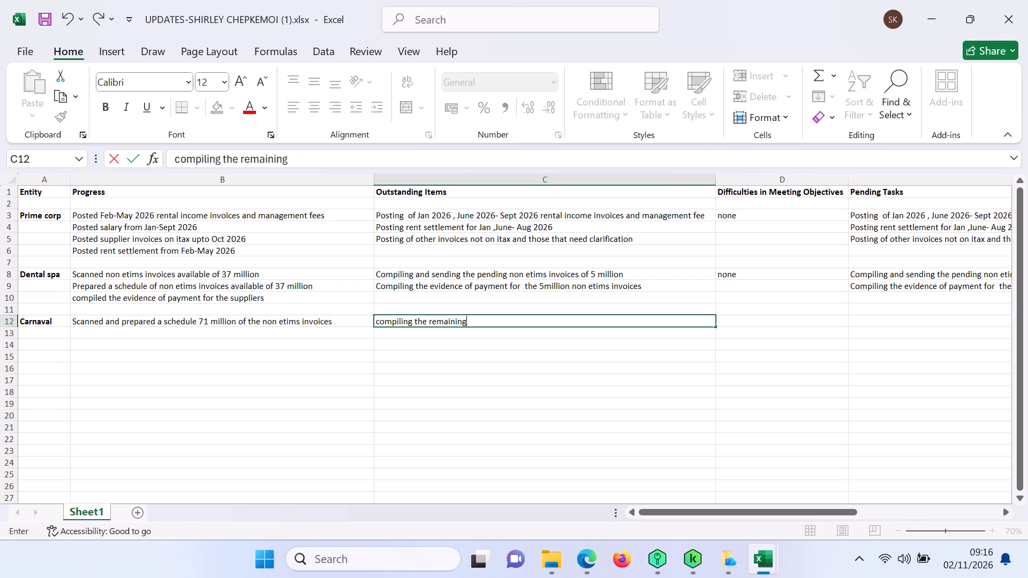
key(space)
text(amount)
Search the computer for "break", open the BREAKDOWN DENTAL SPA workbook to view it, and return to the progress report.
click(391, 561)
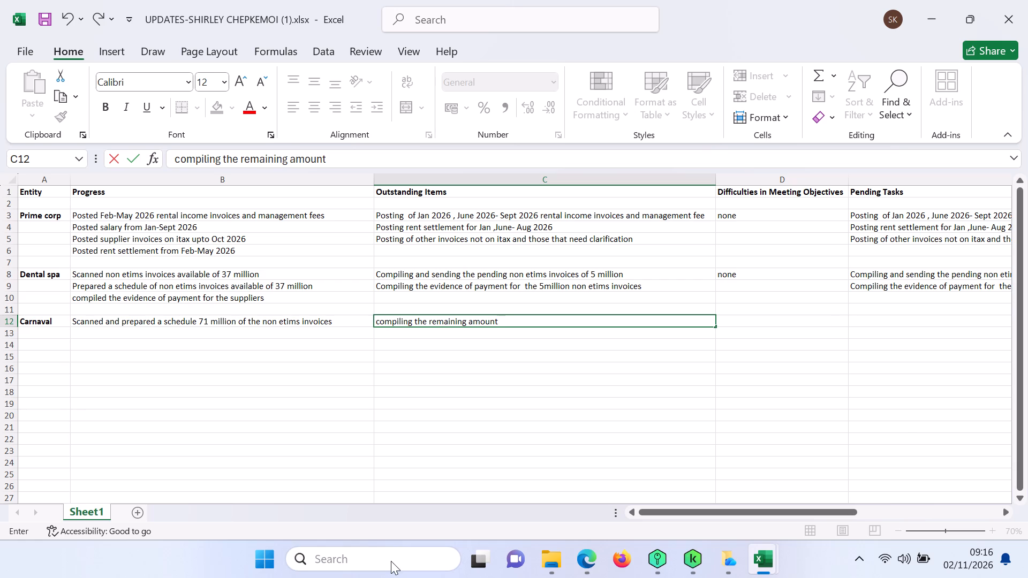
text(break)
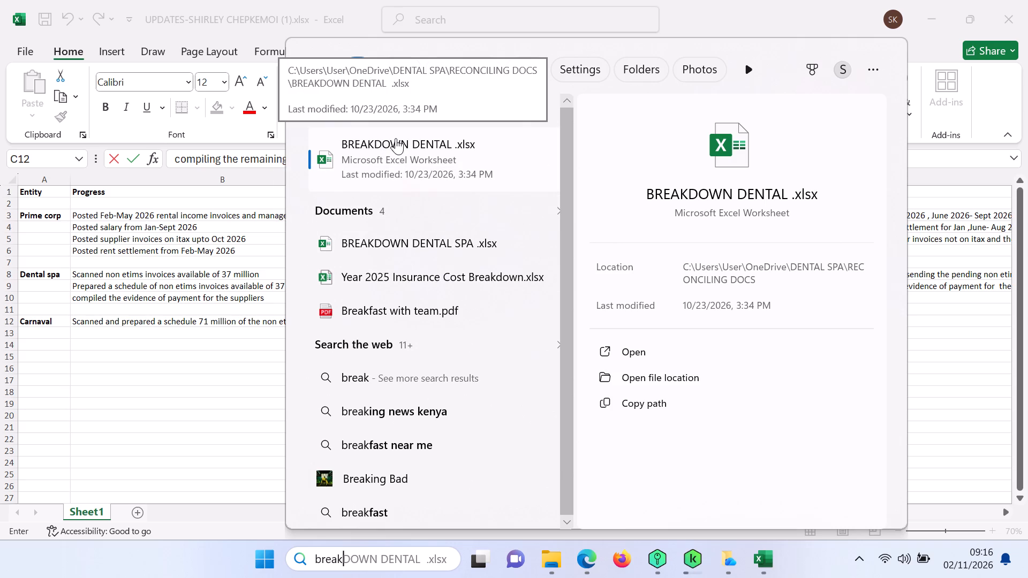
double_click(422, 238)
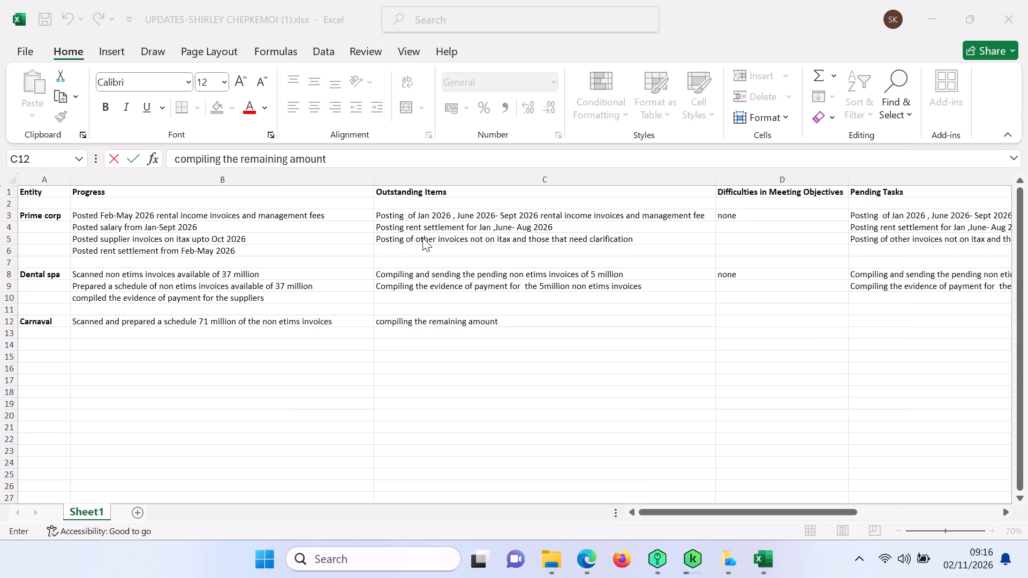
click(511, 416)
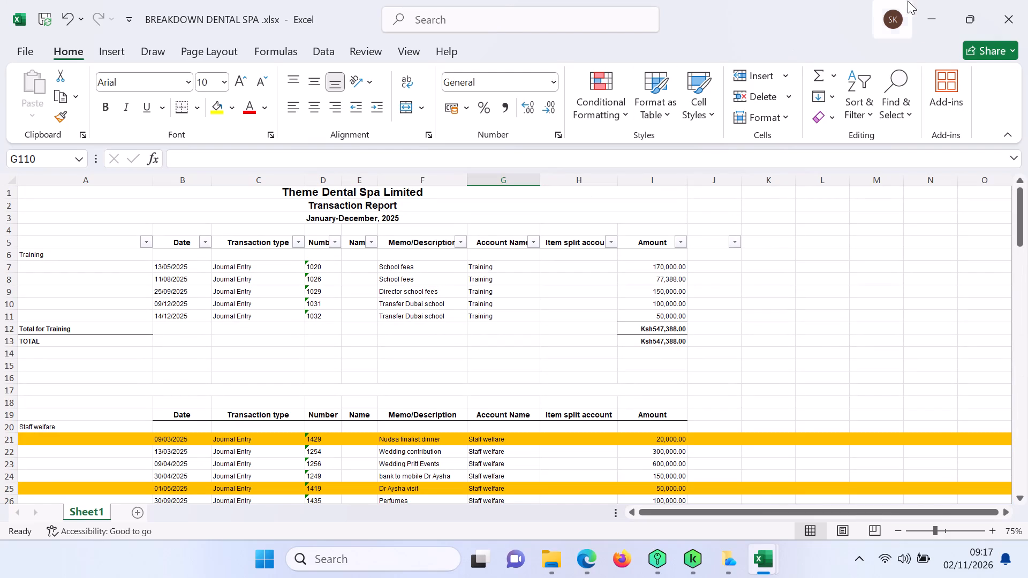
click(942, 12)
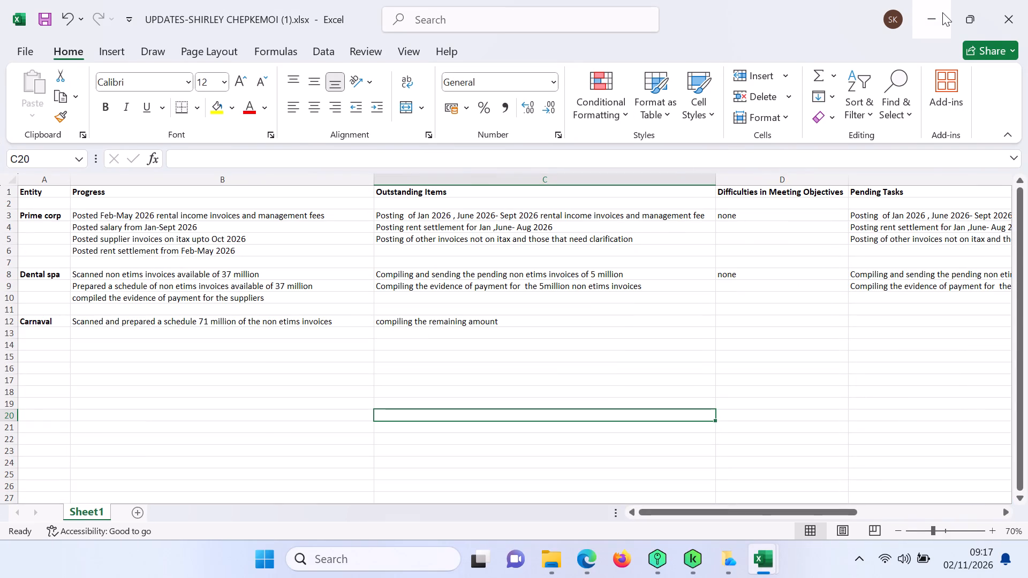
Enter "none" for Carnaval in D12 under Difficulties in Meeting Objectives.
click(510, 321)
double_click(510, 321)
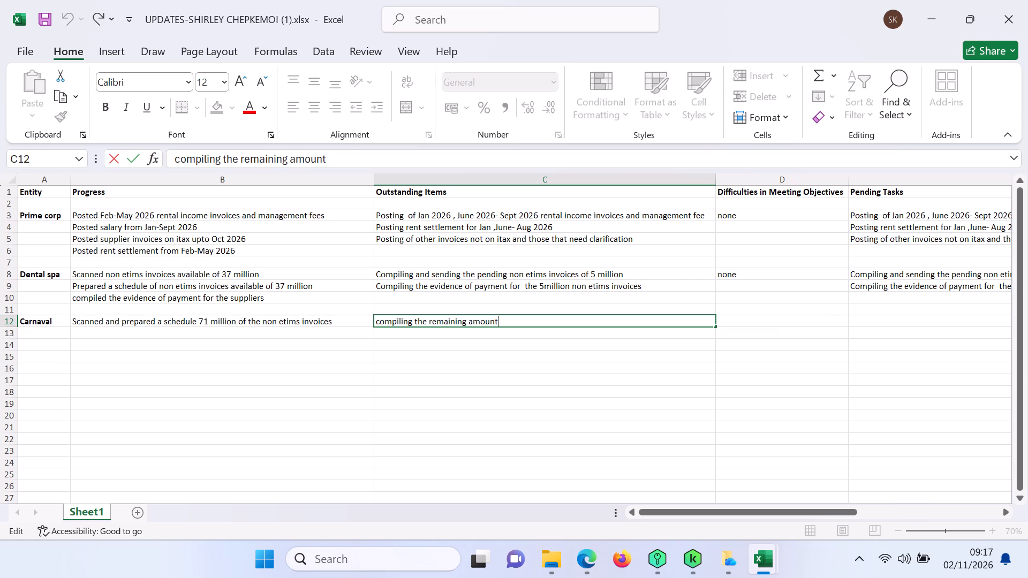
click(730, 318)
text(none)
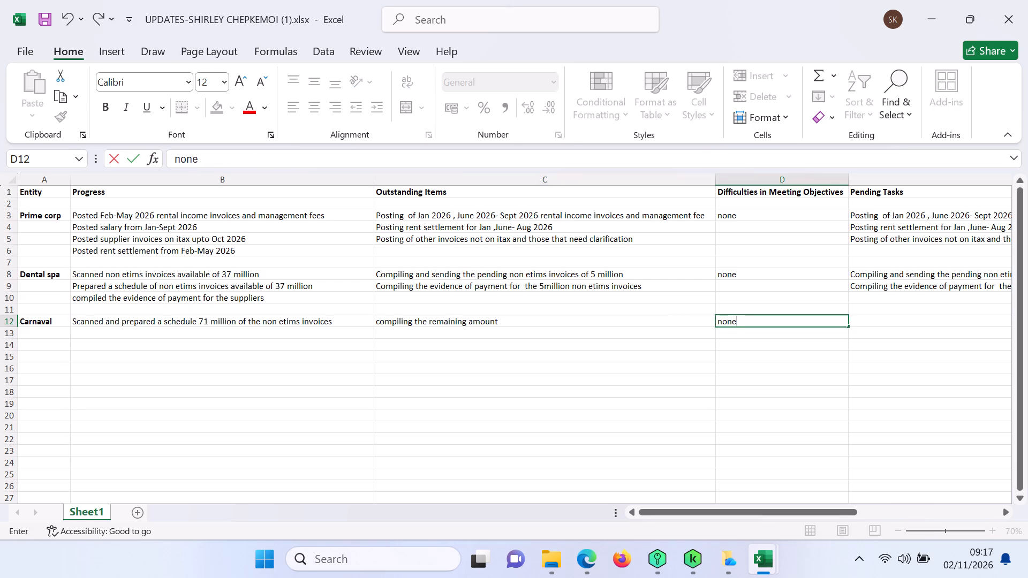
Copy Carnaval's outstanding item from C12 into the Pending Tasks column at E12.
click(379, 324)
key(ctrl+c)
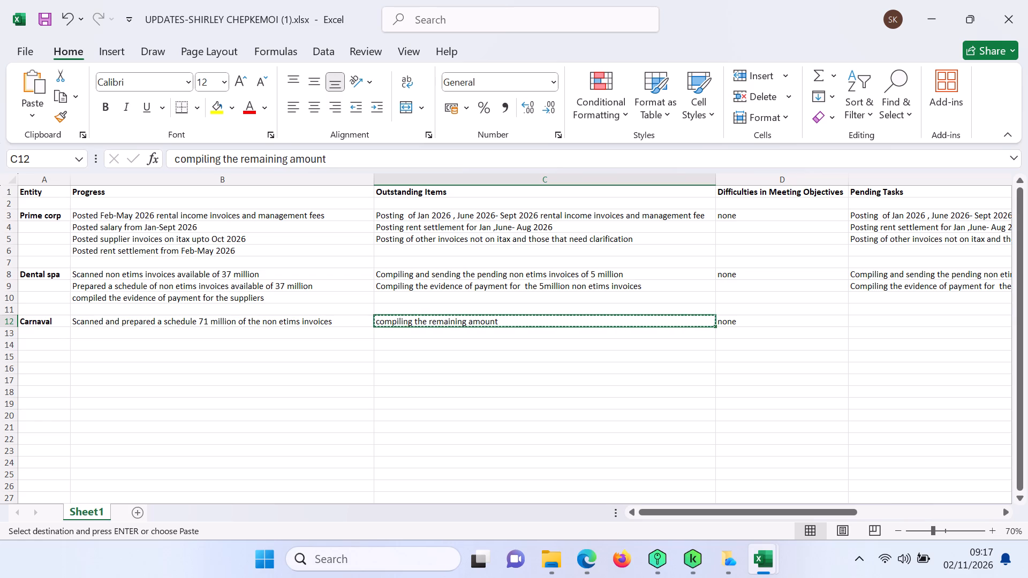
click(855, 321)
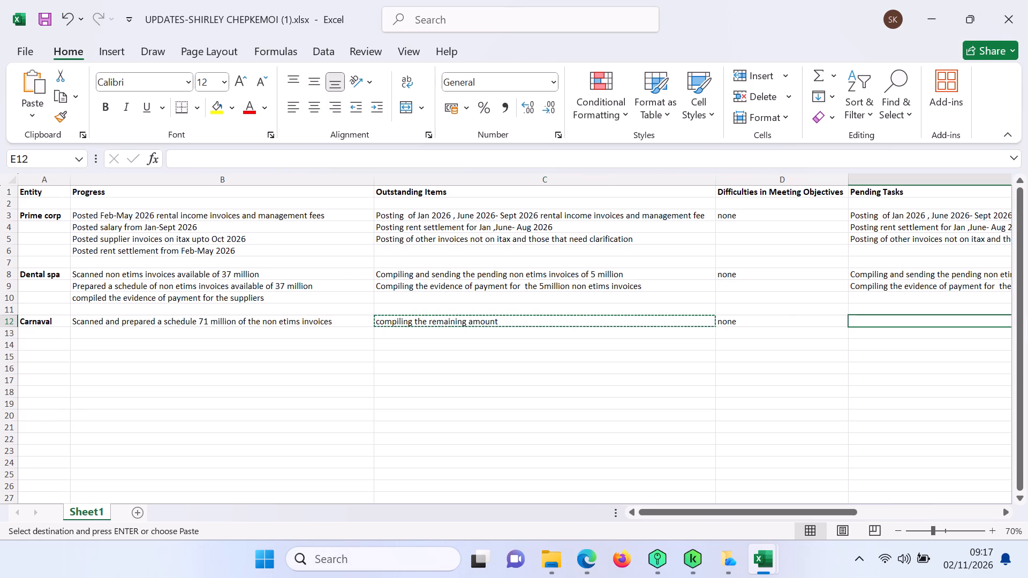
key(ctrl+v)
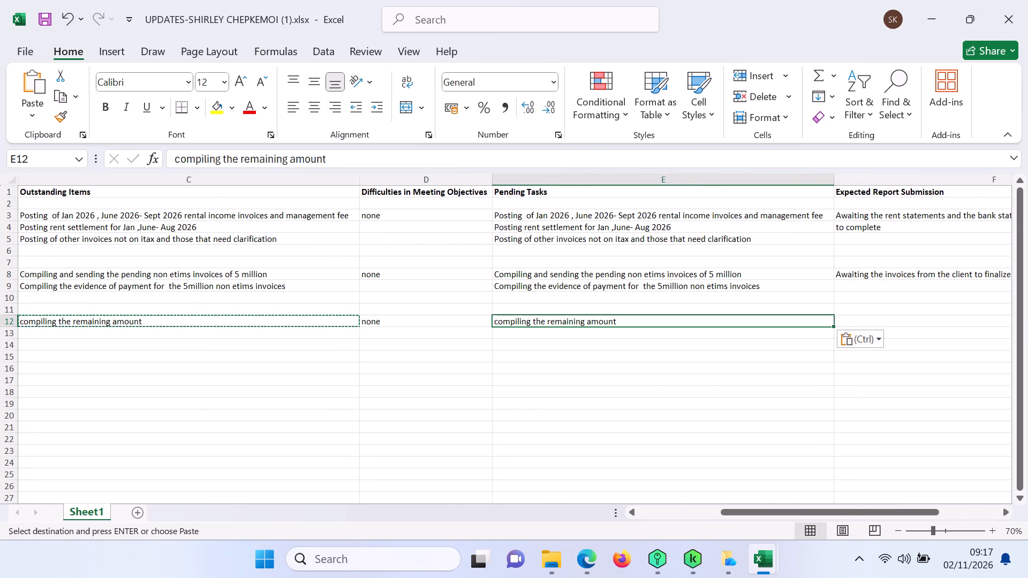
Enter 03/11/2026 as Carnaval's Expected Report Submission date in F12.
click(857, 320)
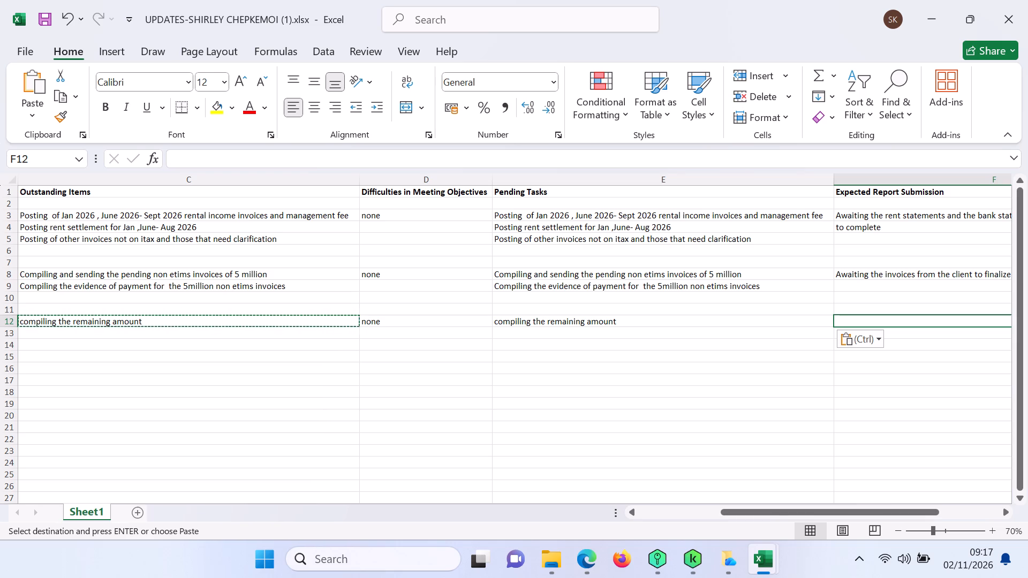
text(03)
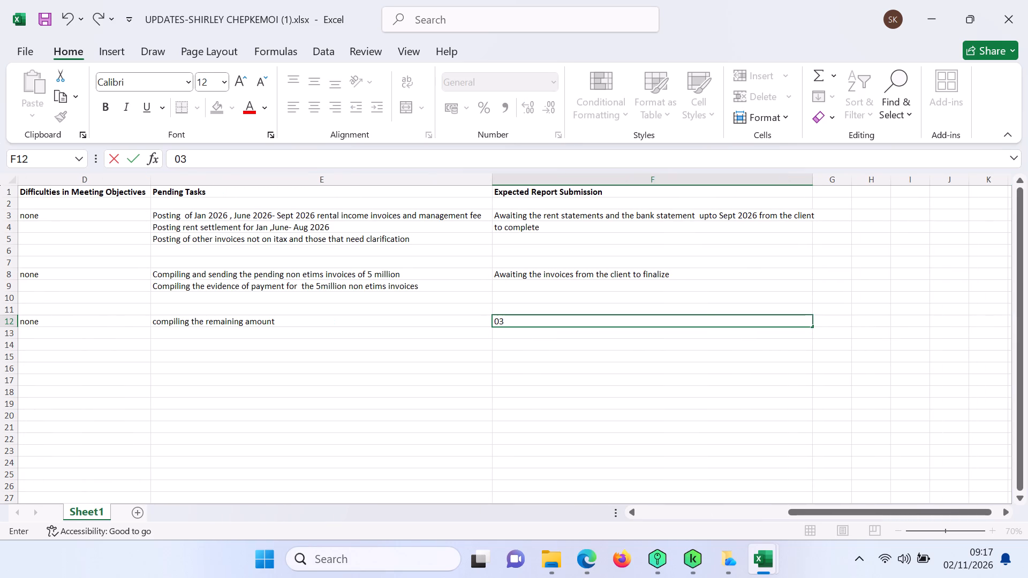
text(/11)
text(/220)
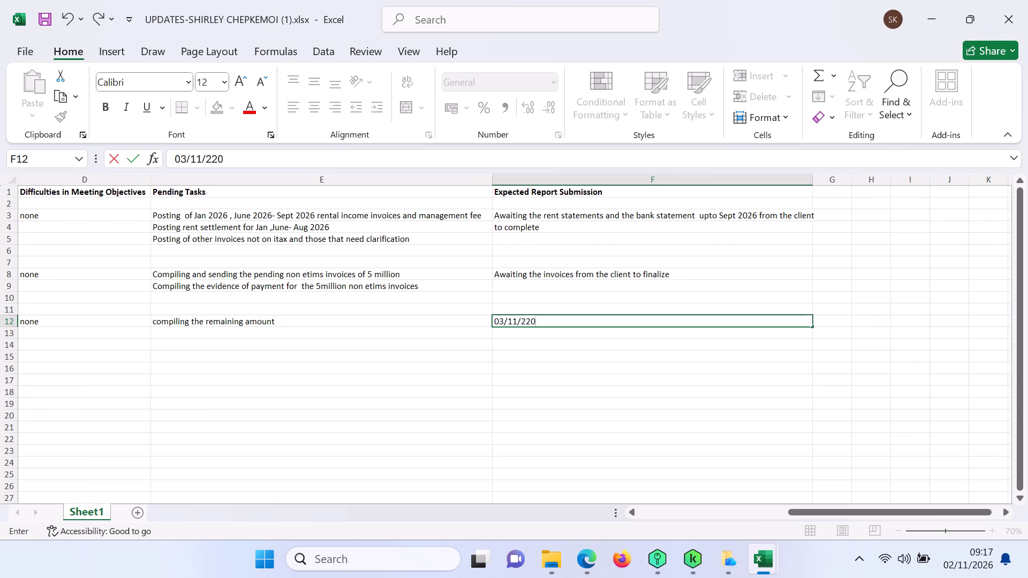
key(5)
key(BackSpace)
key(BackSpace)
key(BackSpace)
text(025)
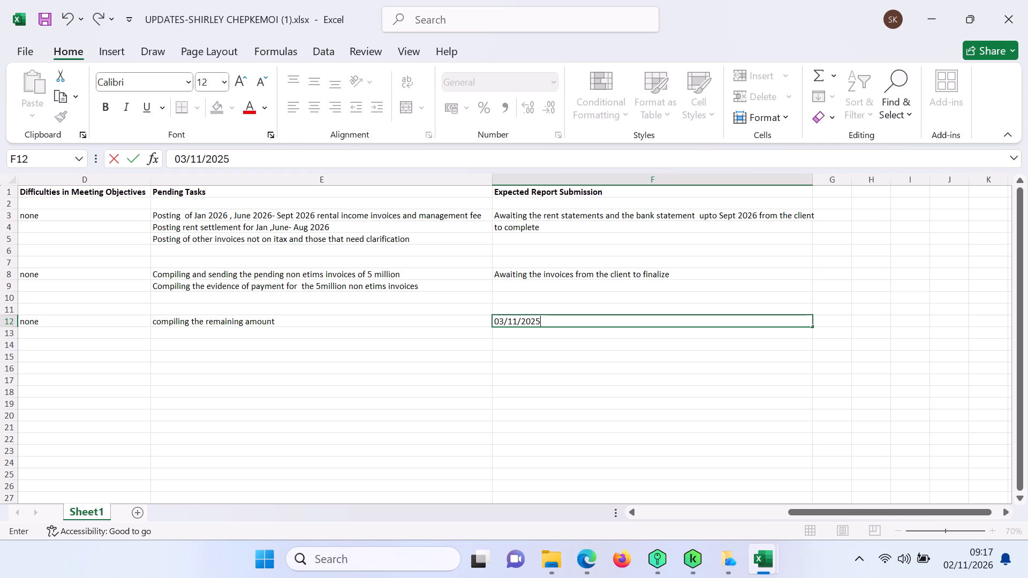
key(BackSpace)
key(6)
click(737, 424)
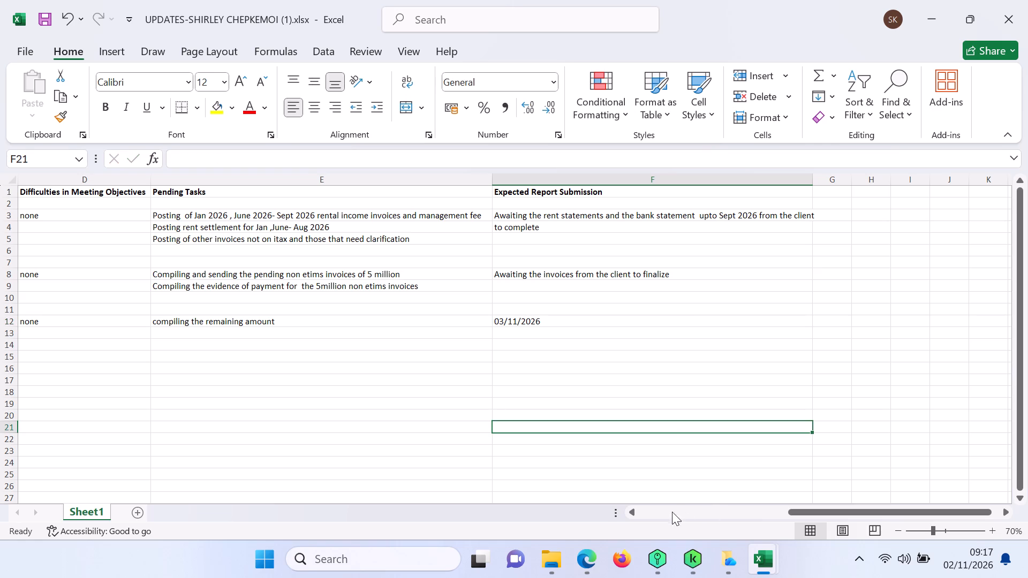
Append "of 189 million" to Carnaval's outstanding item in C12, consulting the TAX AUDIT totals sheet in Edge while editing.
triple_click(631, 514)
triple_click(631, 514)
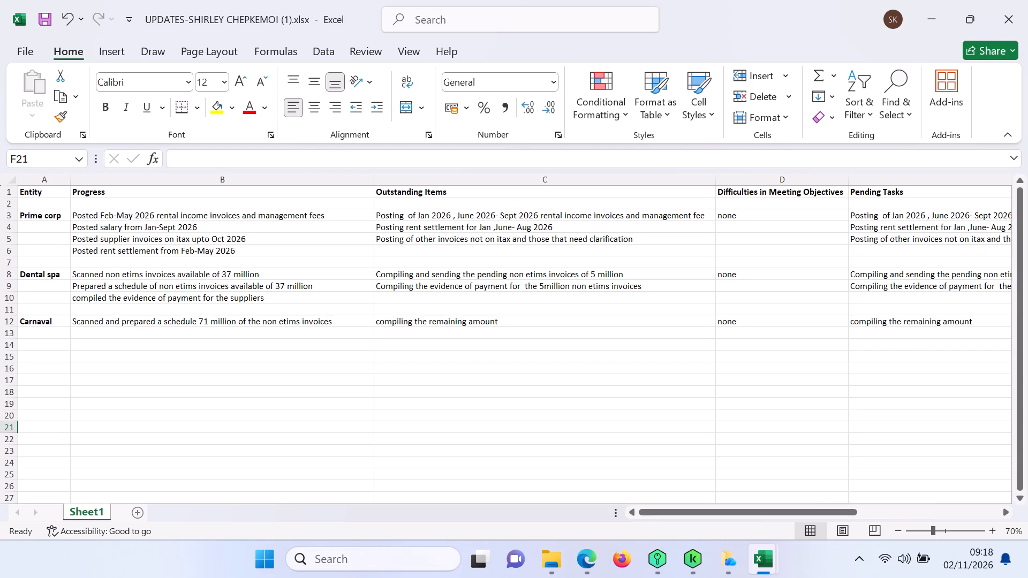
double_click(518, 318)
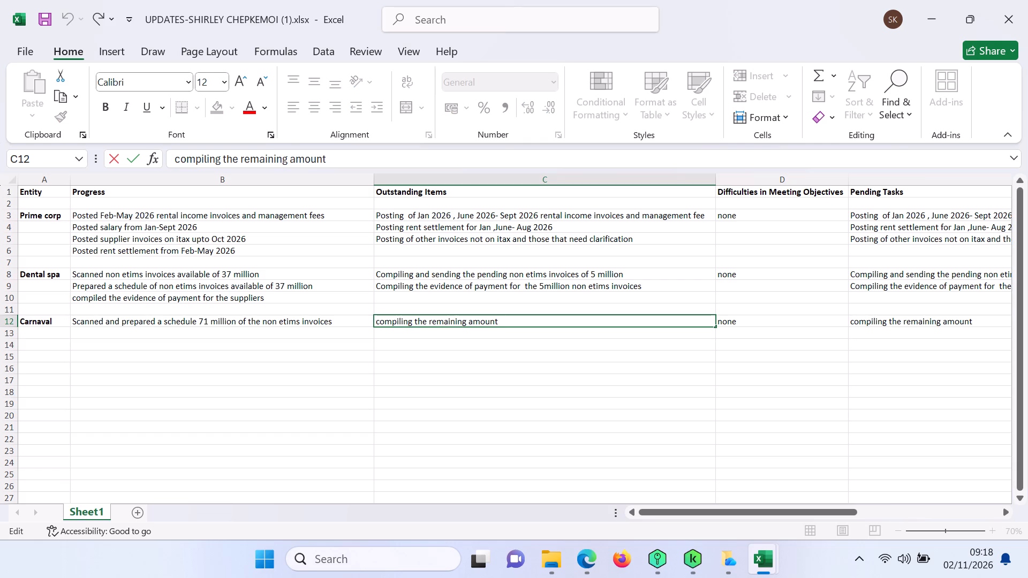
key(space)
text(of 18)
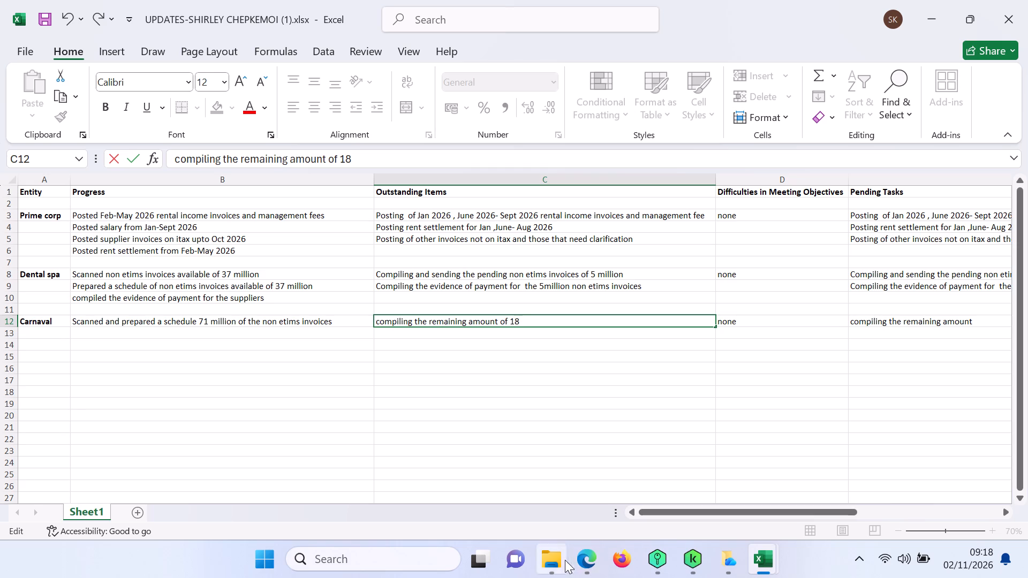
click(580, 557)
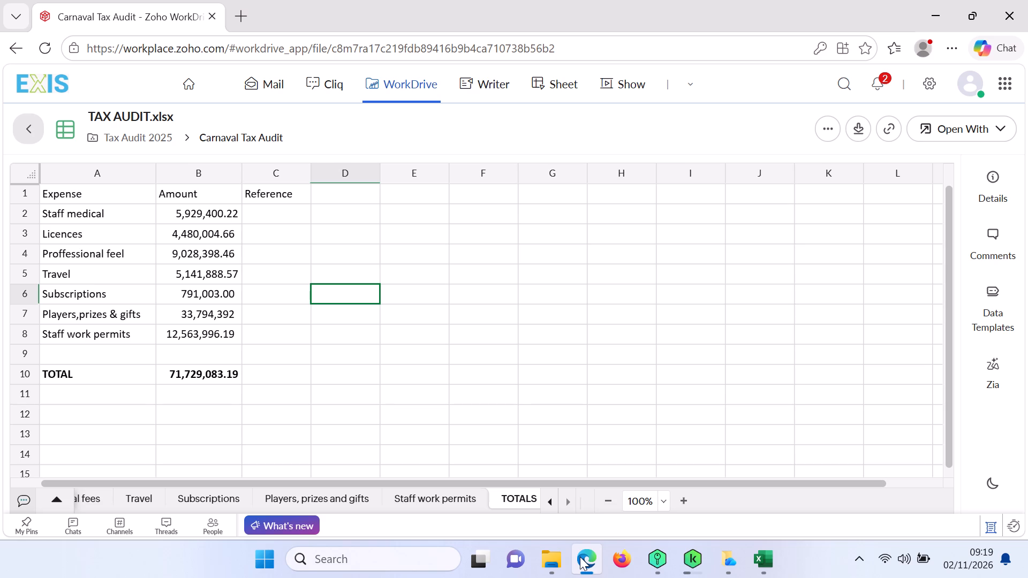
click(930, 10)
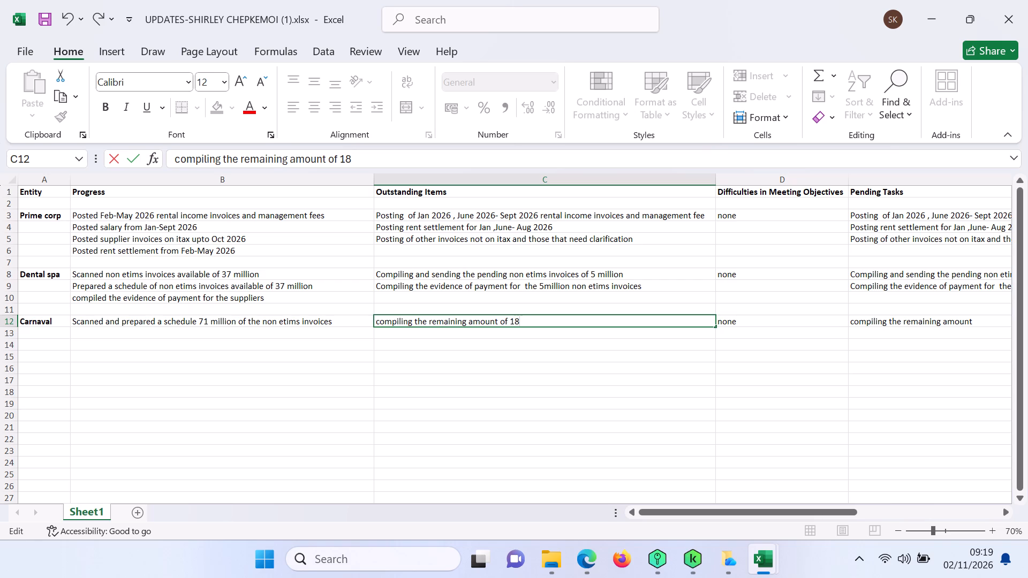
key(9)
key(space)
text(millio)
key(n)
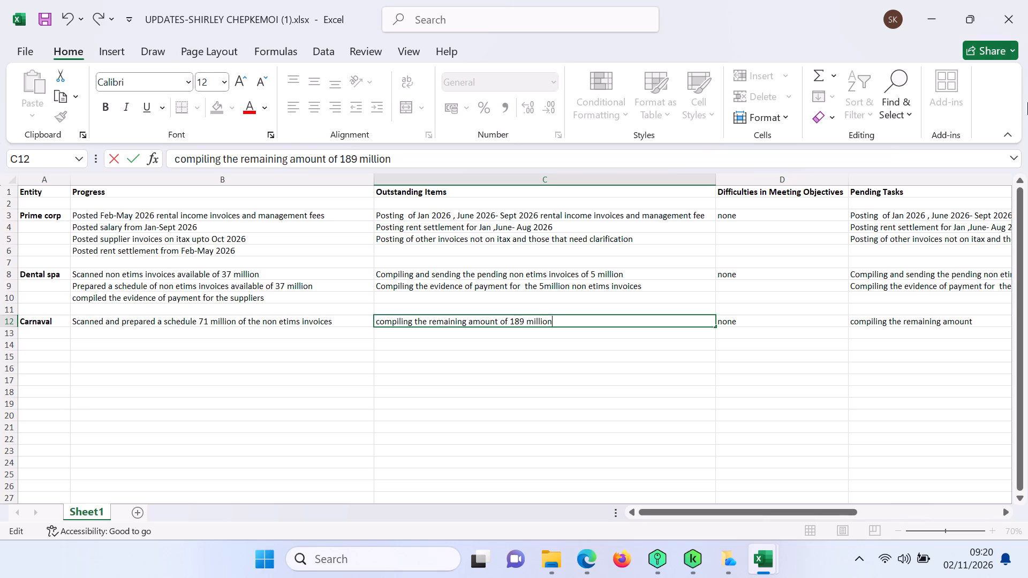
Append "of 189 million" to Carnaval's pending task in E12.
click(1010, 513)
double_click(1010, 513)
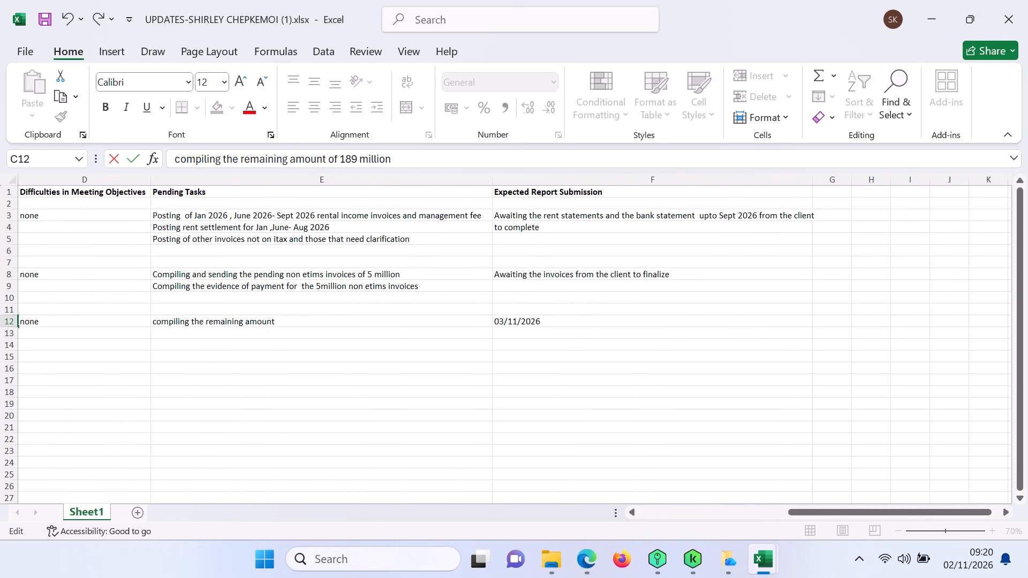
double_click(285, 320)
key(space)
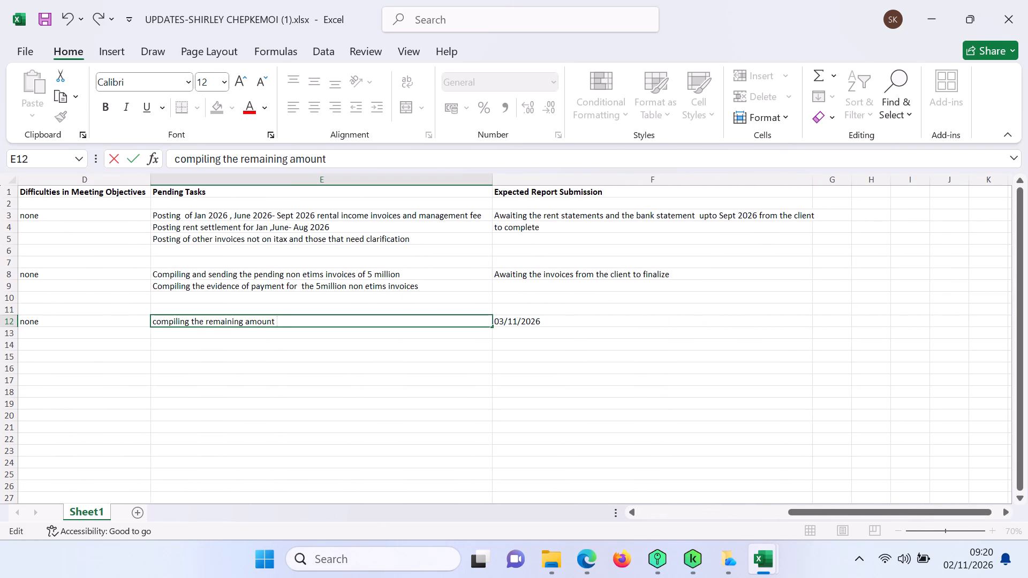
text(of)
key(space)
text(189)
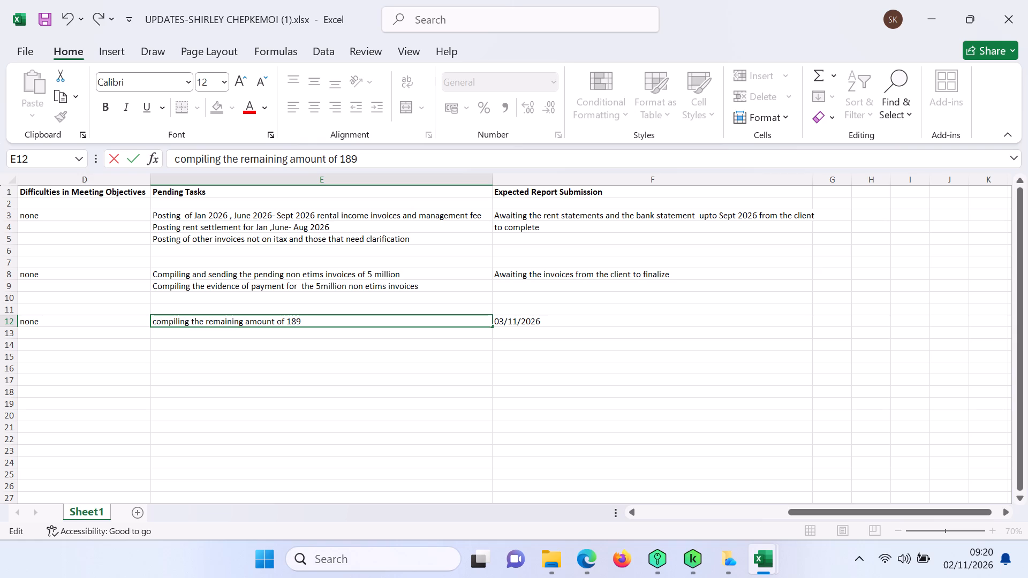
key(space)
text(million)
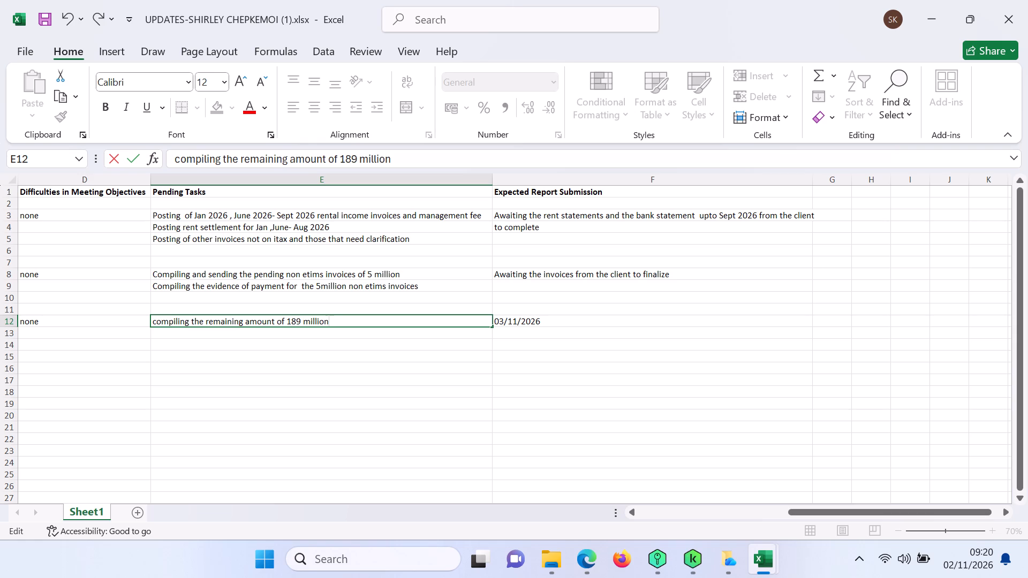
click(383, 419)
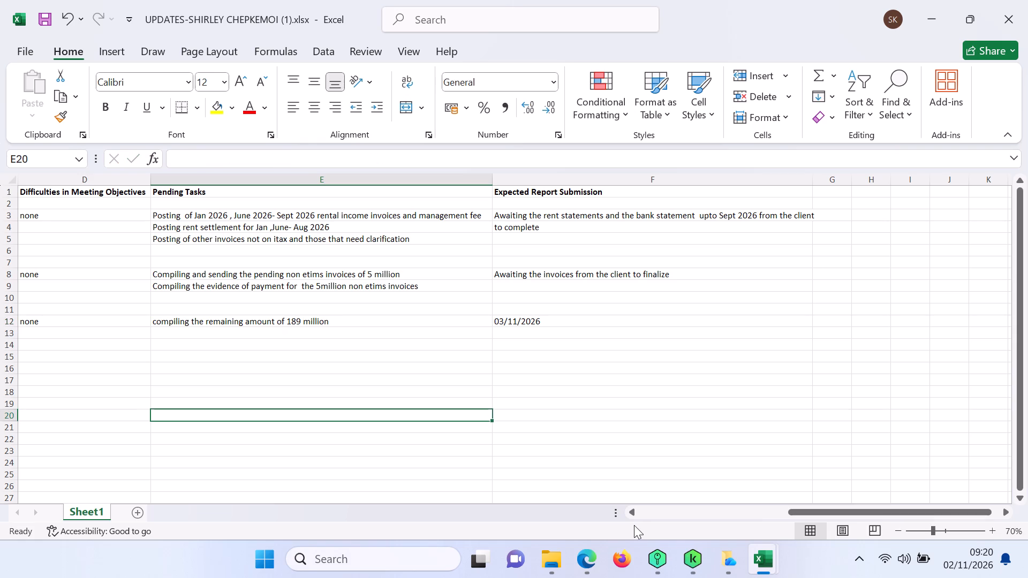
Review the report's columns across the sheet and save the workbook.
triple_click(634, 519)
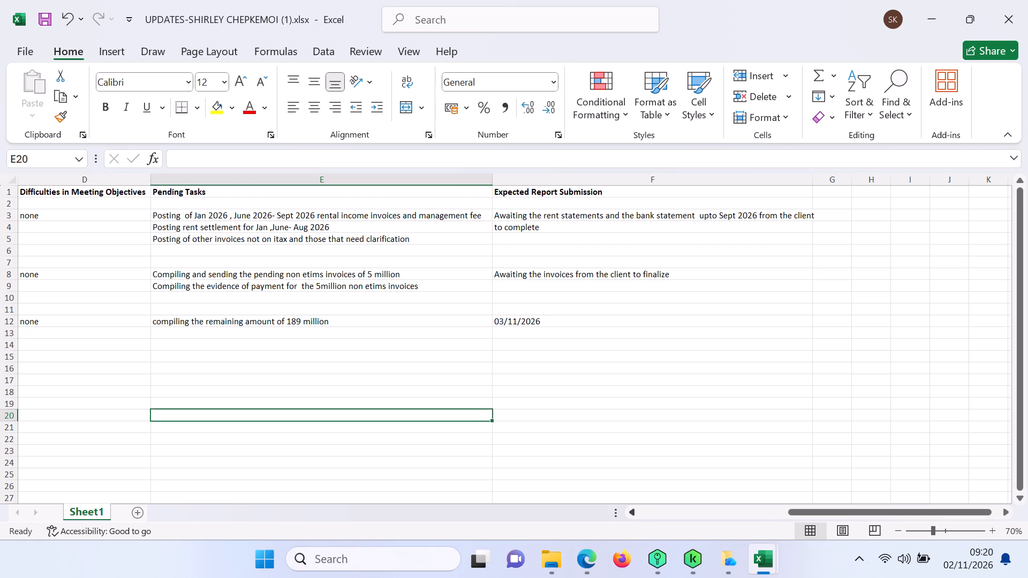
click(618, 418)
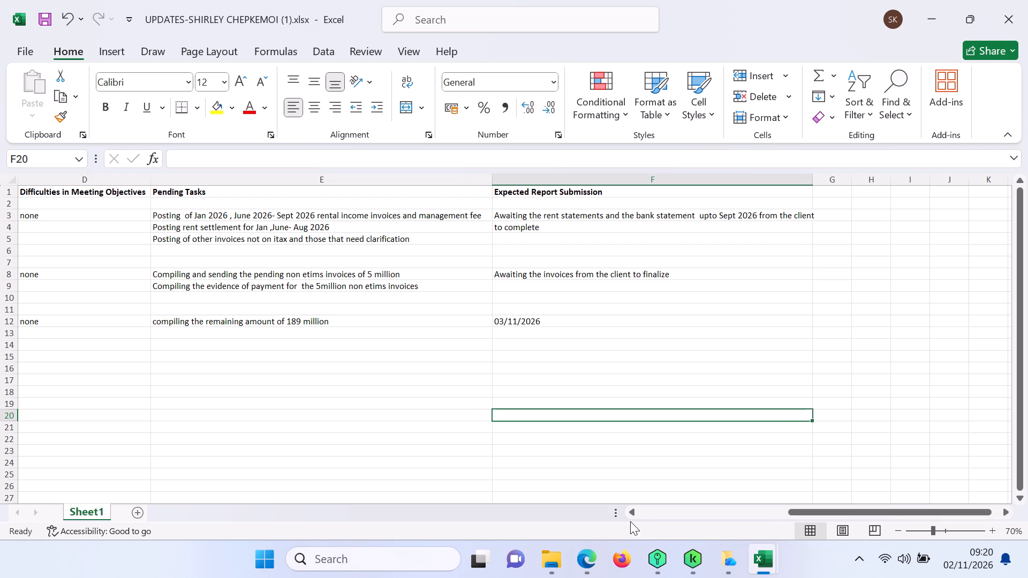
triple_click(633, 516)
double_click(633, 516)
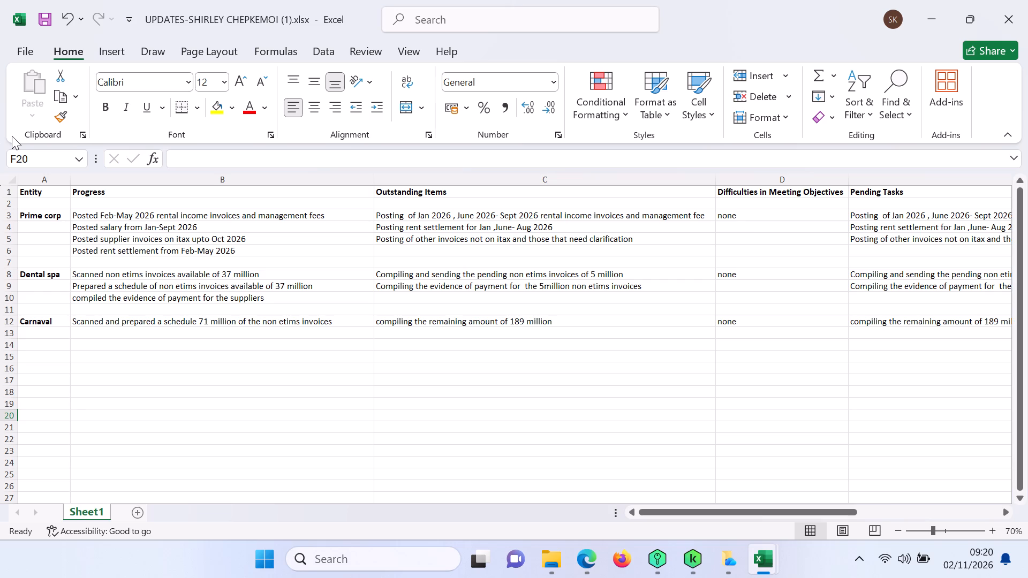
click(49, 26)
click(1005, 514)
triple_click(1005, 514)
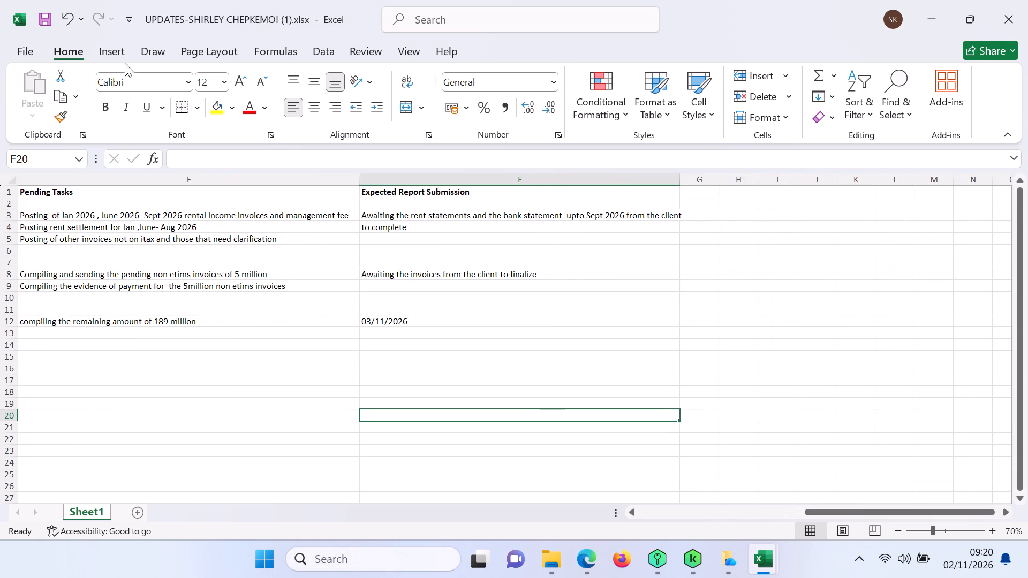
click(49, 21)
Switch to Edge and go back from TAX AUDIT.xlsx to the Carnaval Tax Audit folder in WorkDrive.
click(587, 559)
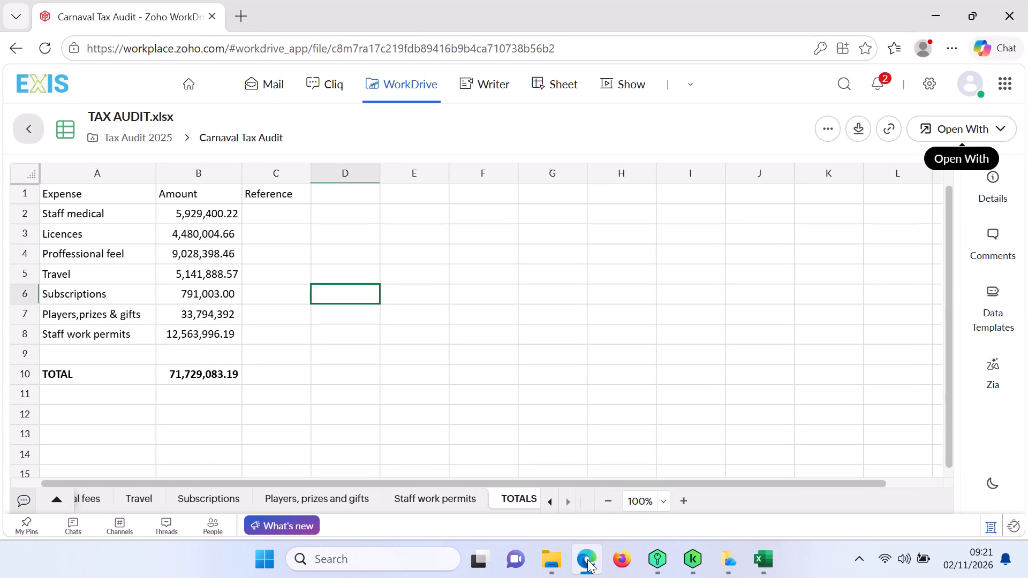
click(9, 48)
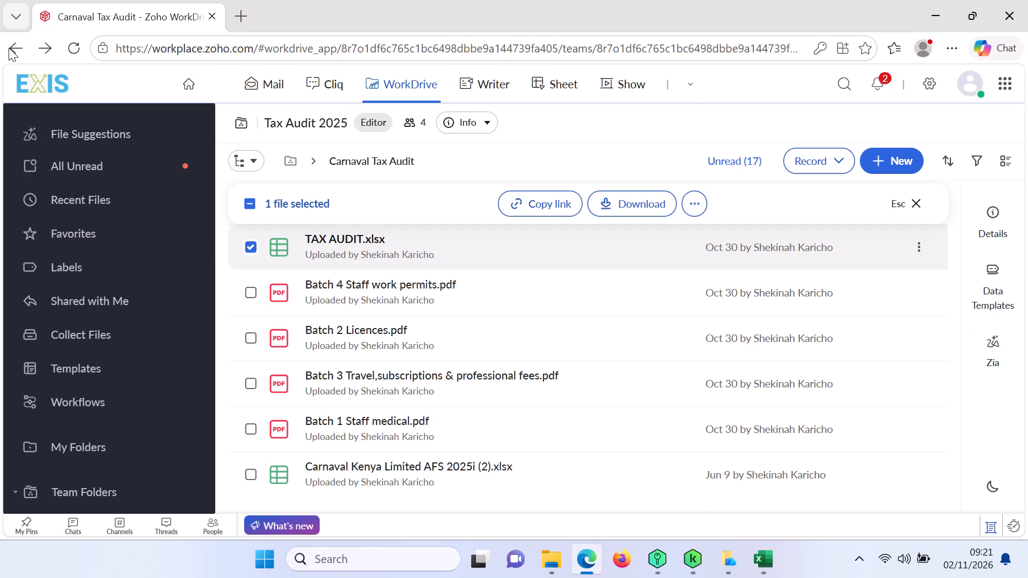
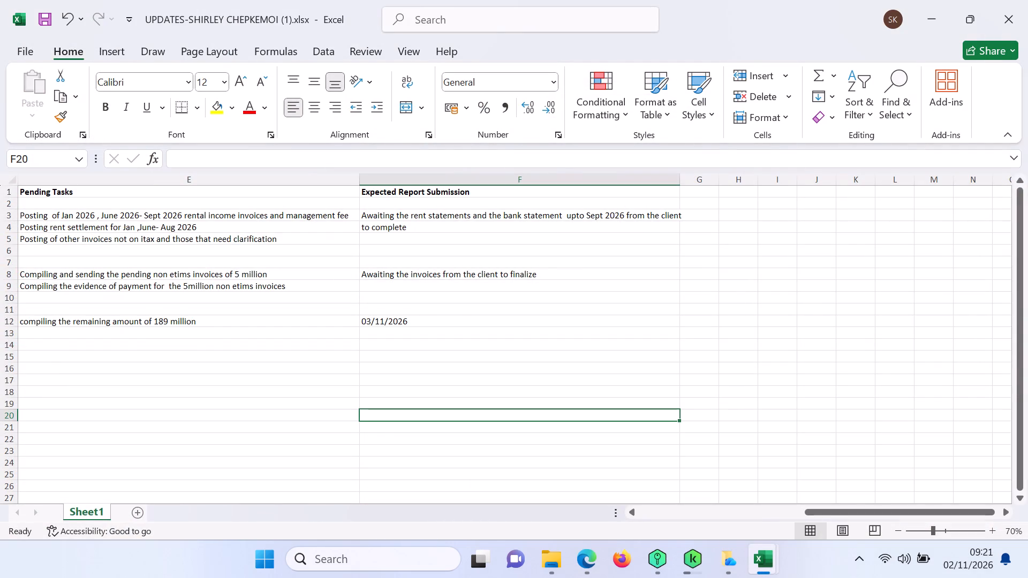
Save the updated progress report workbook again.
triple_click(629, 516)
triple_click(629, 516)
click(629, 516)
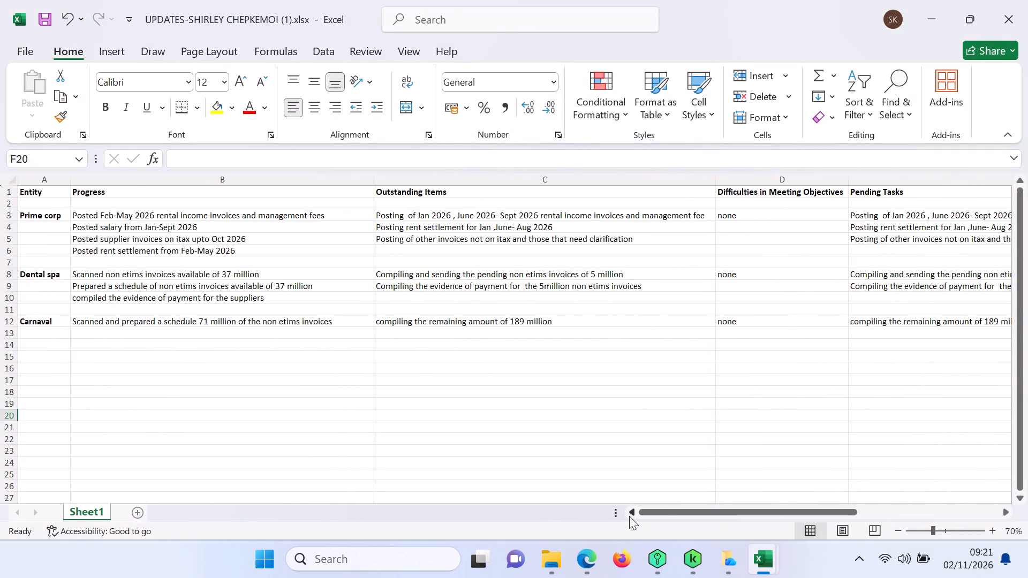
click(42, 14)
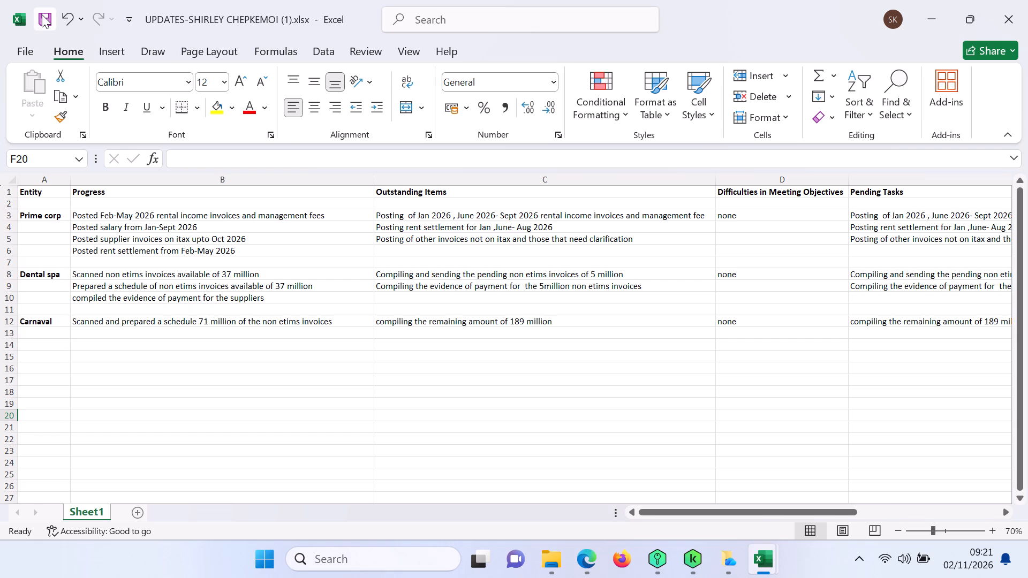
click(36, 17)
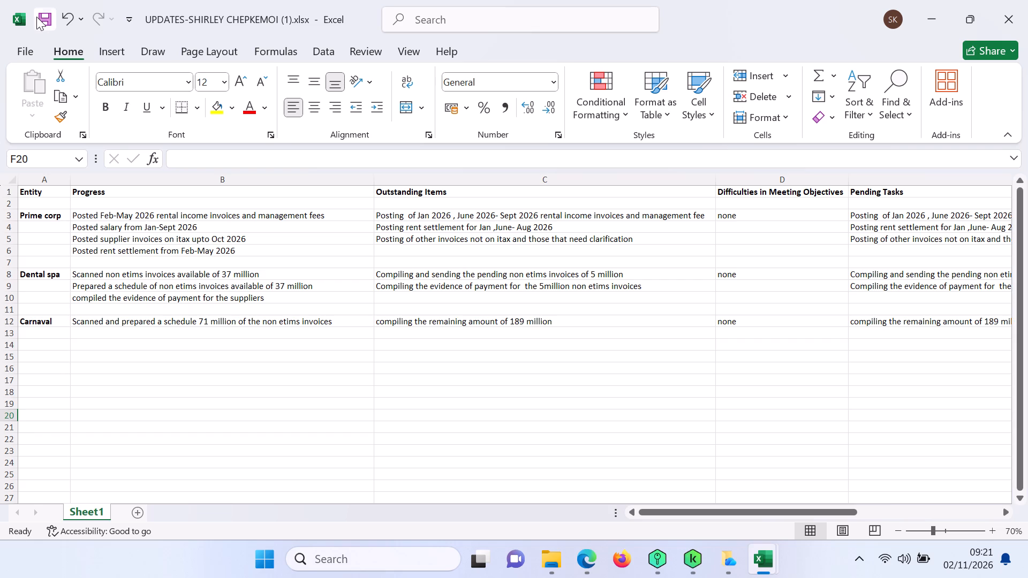
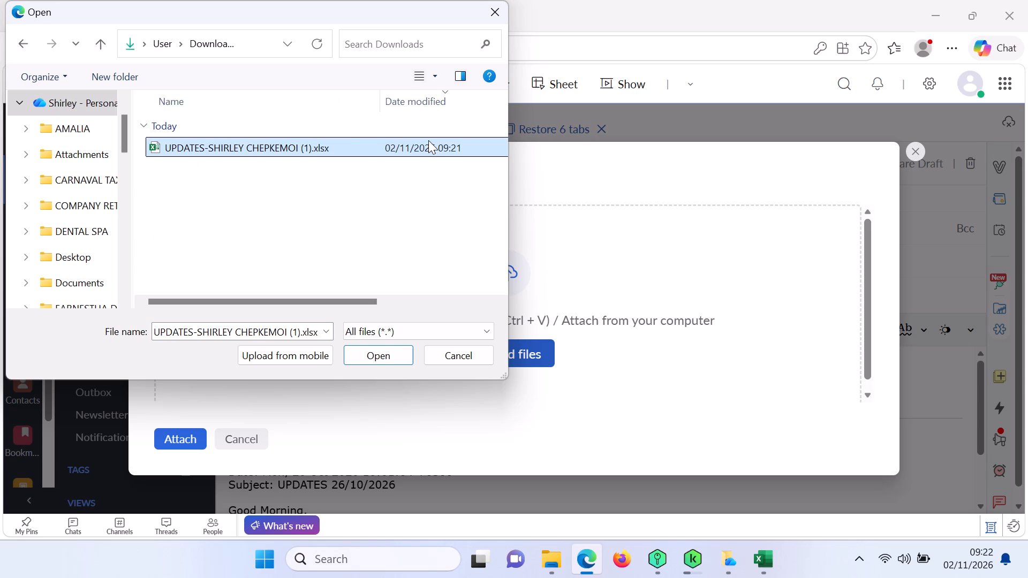
Attach the updated progress report workbook, the UPDATES .xlsx file in Downloads, to the email draft.
click(324, 144)
click(375, 352)
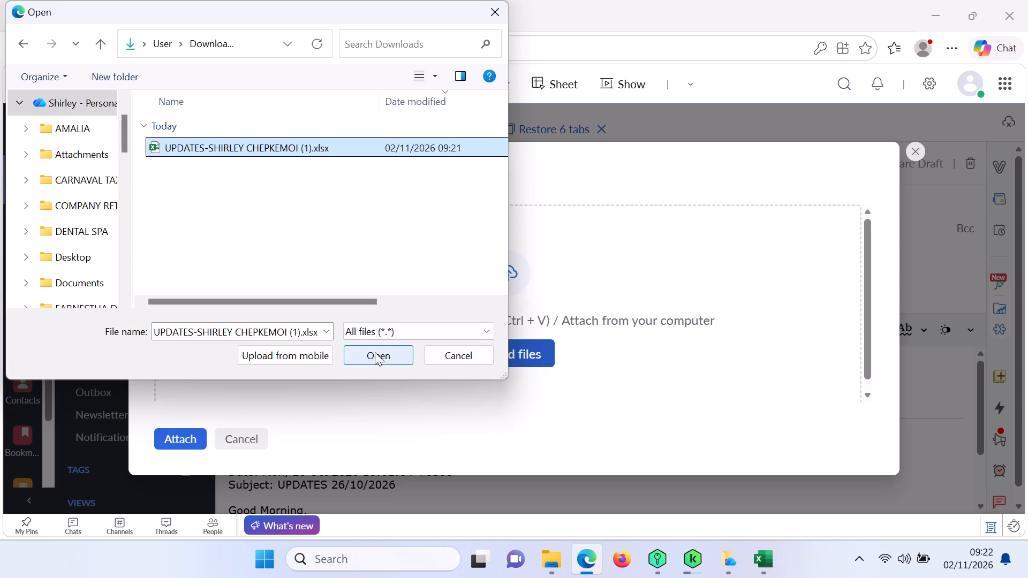
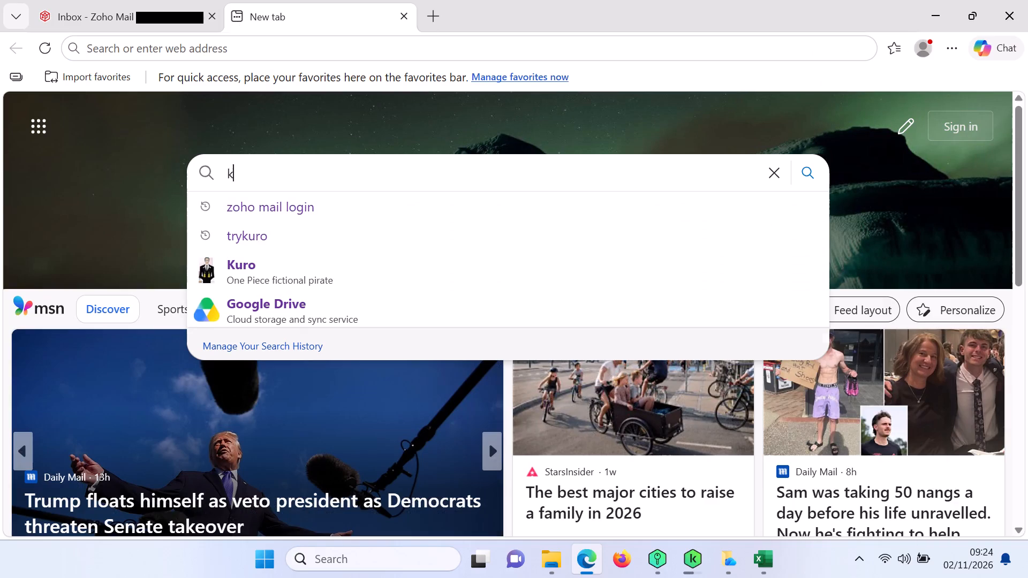
Search the web for "kra portal" in the new browser tab.
key(t)
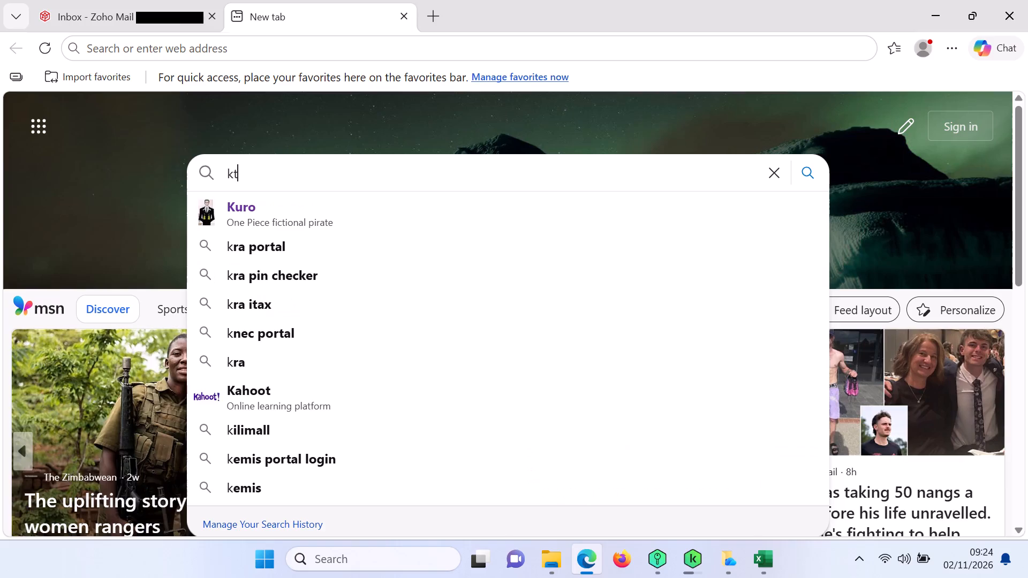
key(BackSpace)
text(ra)
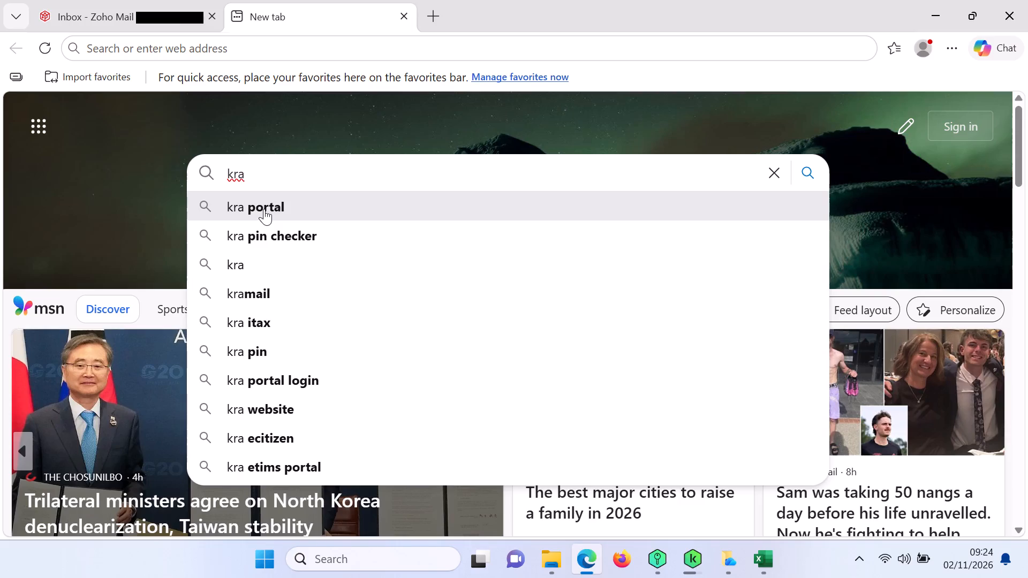
click(264, 209)
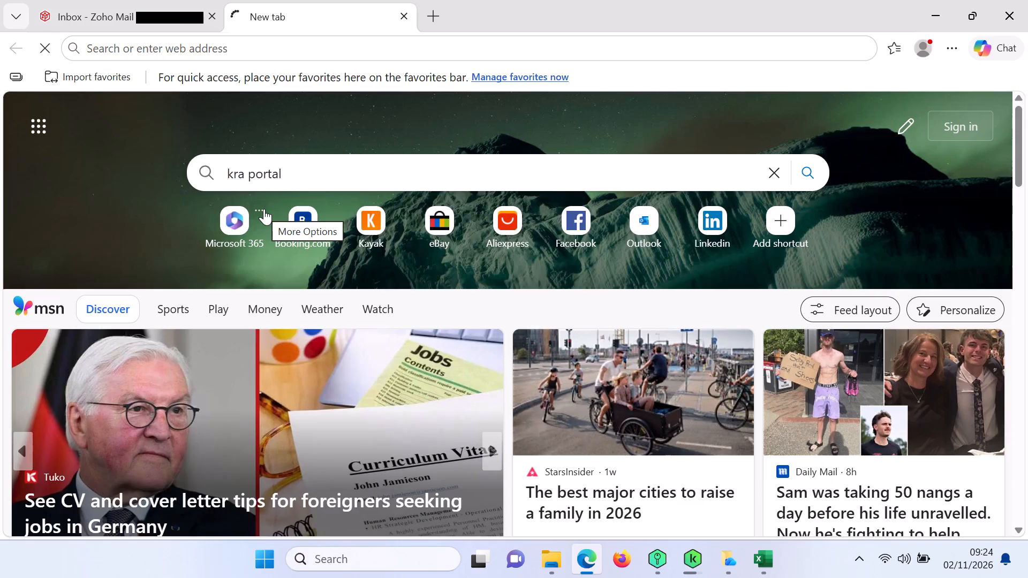